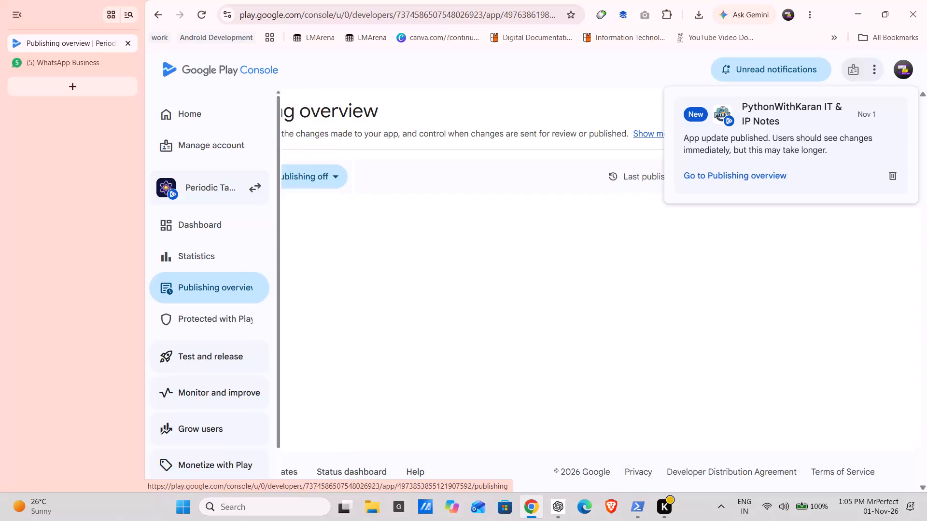
View the dashboard of the PythonWithKaran IT & IP Notes app and go to its publishing overview.
left_click(173, 190)
left_click(364, 190)
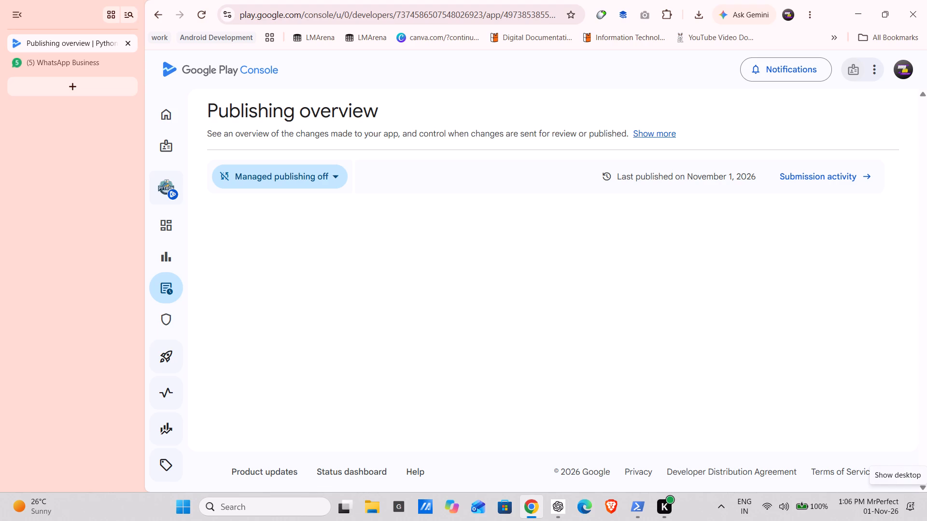
left_click(196, 235)
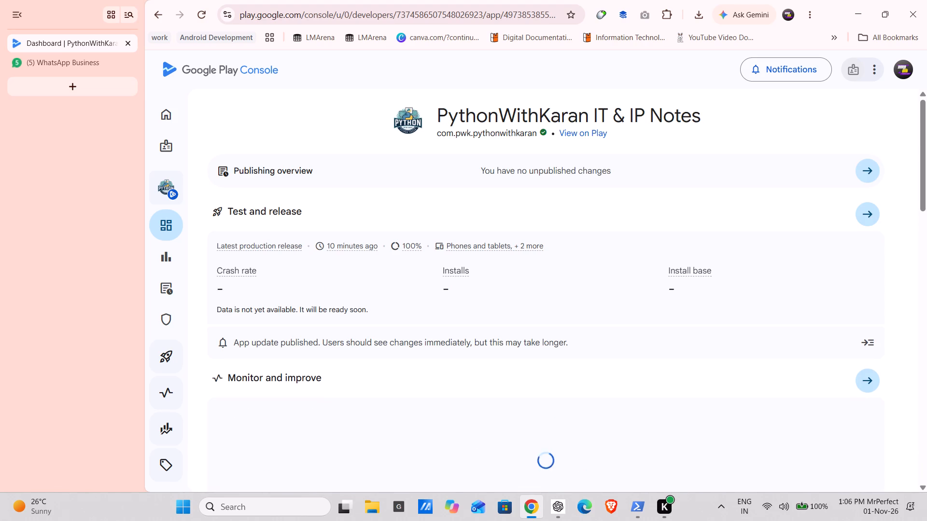
scroll(511, 318, "down", 5)
scroll(543, 344, "up", 5)
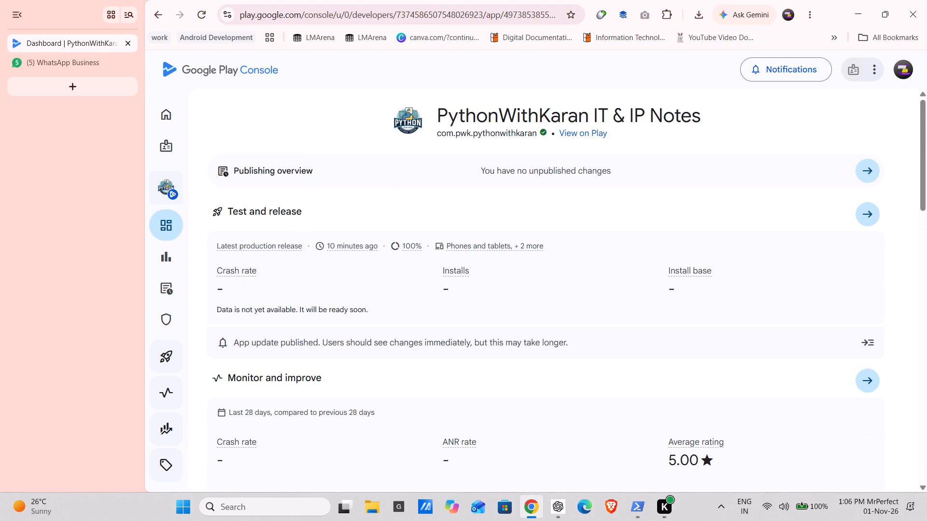
left_click(858, 165)
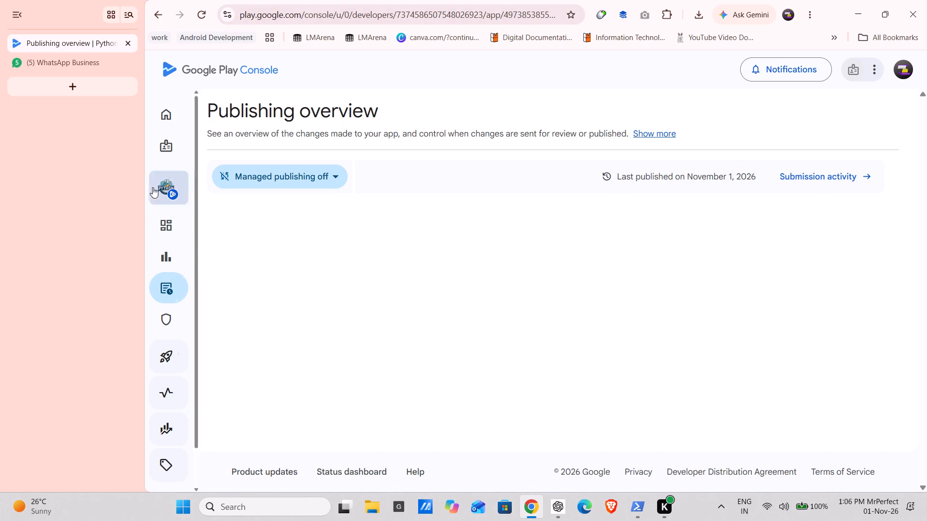
Examine the app's statistics, covering the installed audience chart, the change analysis by country and the daily data table.
left_click(187, 260)
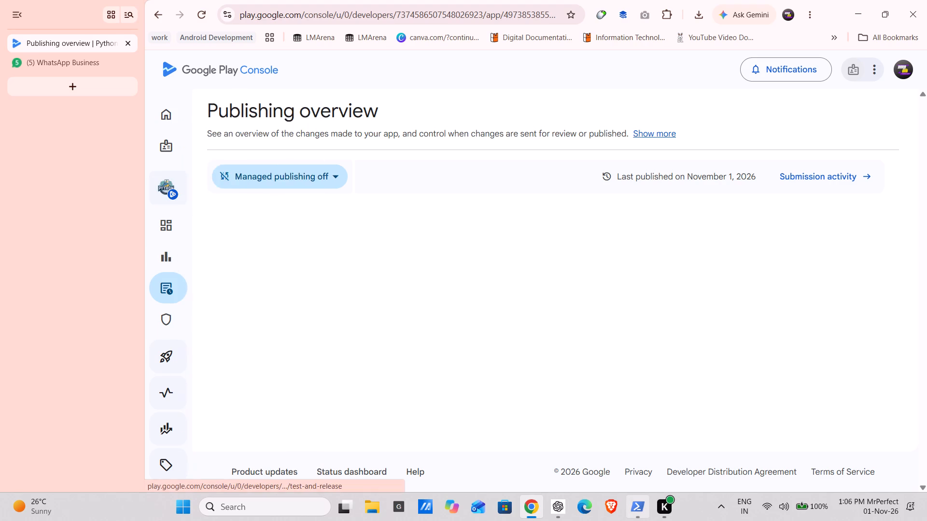
scroll(478, 313, "down", 6)
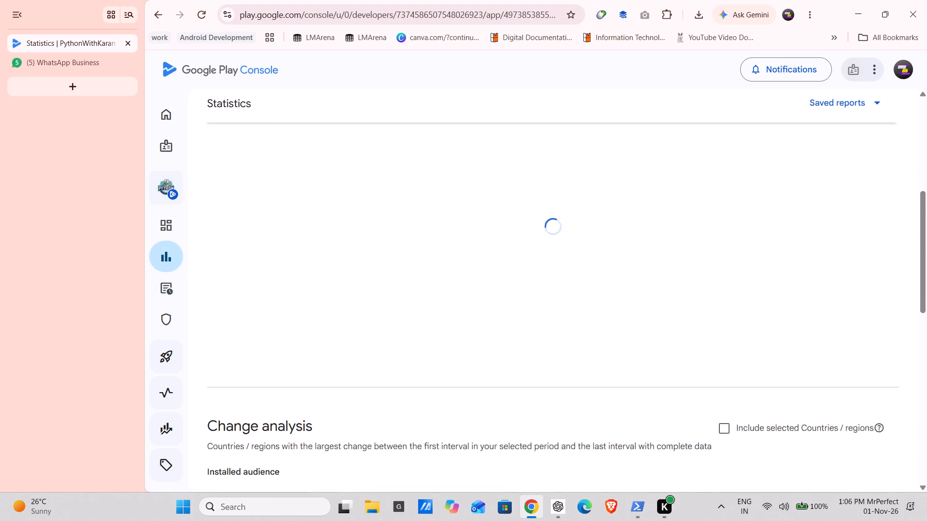
scroll(508, 320, "down", 8)
scroll(509, 328, "up", 7)
scroll(508, 329, "down", 6)
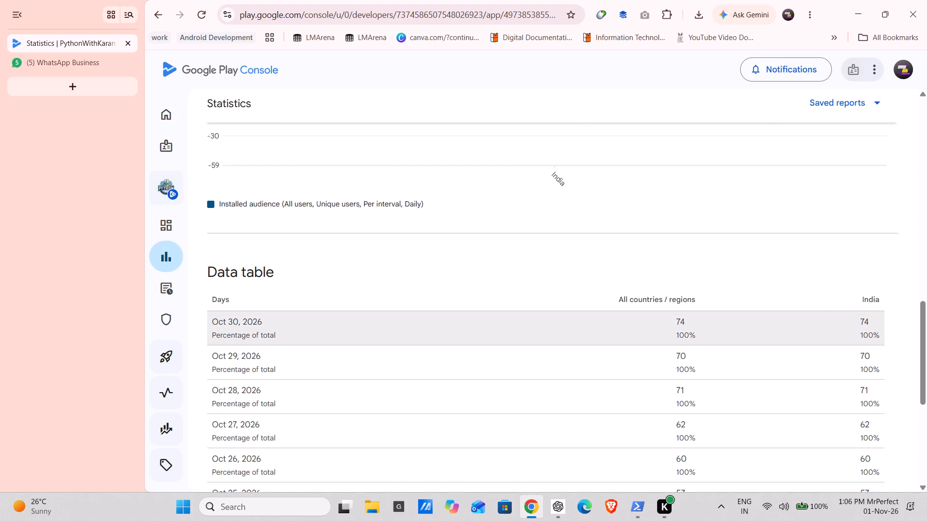
scroll(509, 431, "up", 1)
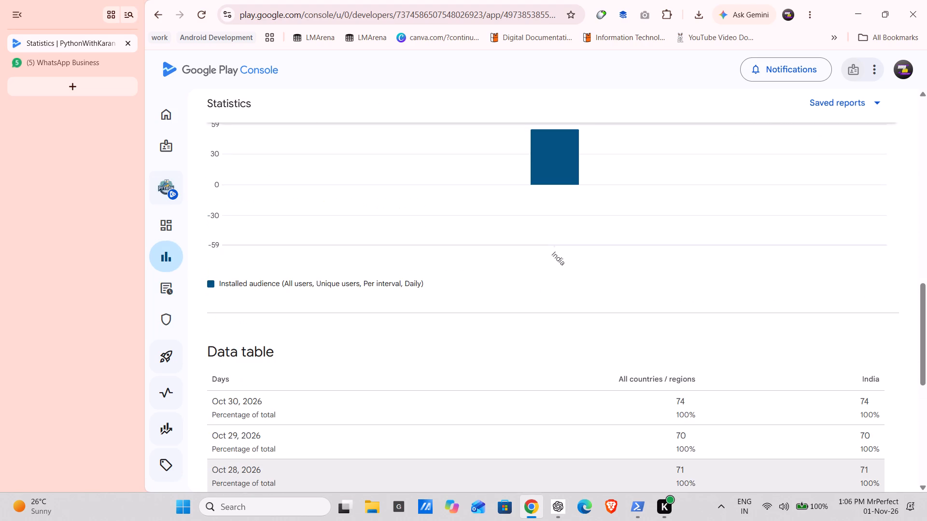
scroll(482, 426, "up", 3)
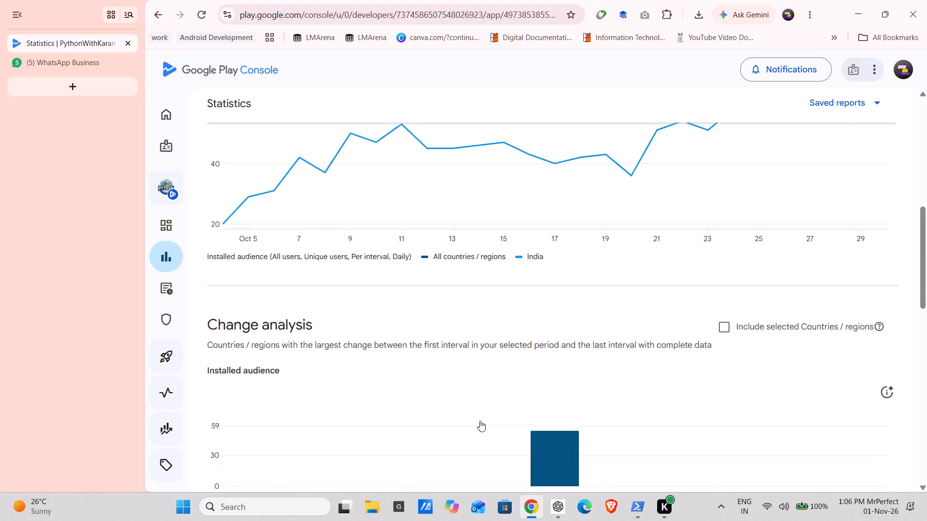
scroll(480, 421, "up", 7)
scroll(450, 409, "down", 7)
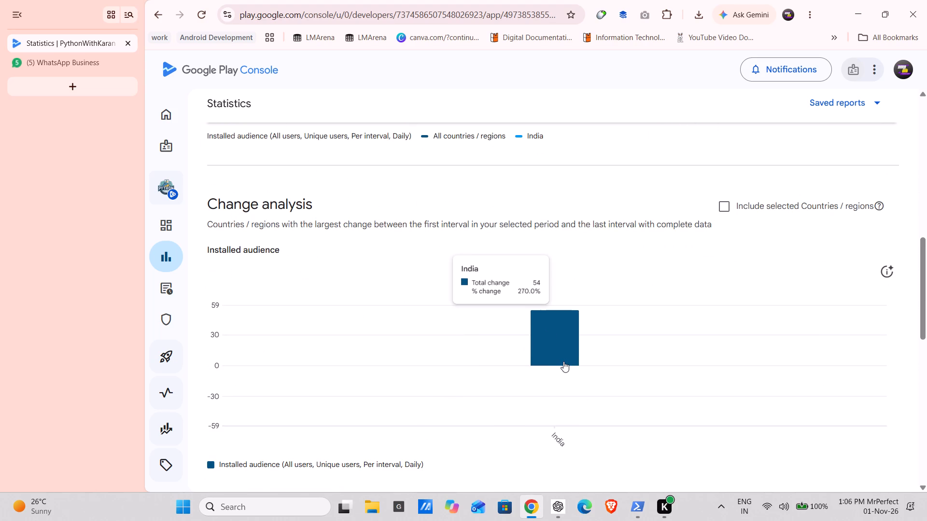
scroll(560, 363, "up", 11)
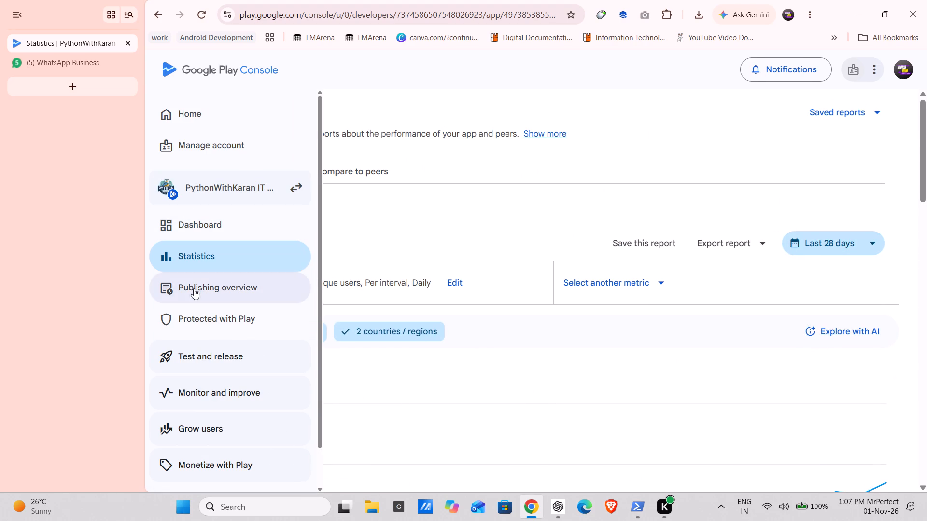
Open the Production track under Test and release and review its recommended actions and release stability charts.
left_click(211, 366)
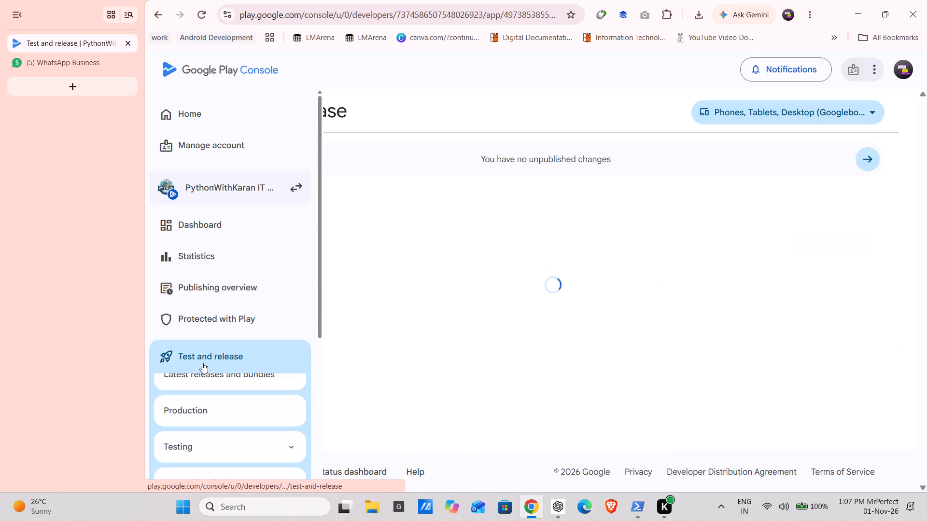
left_click(200, 419)
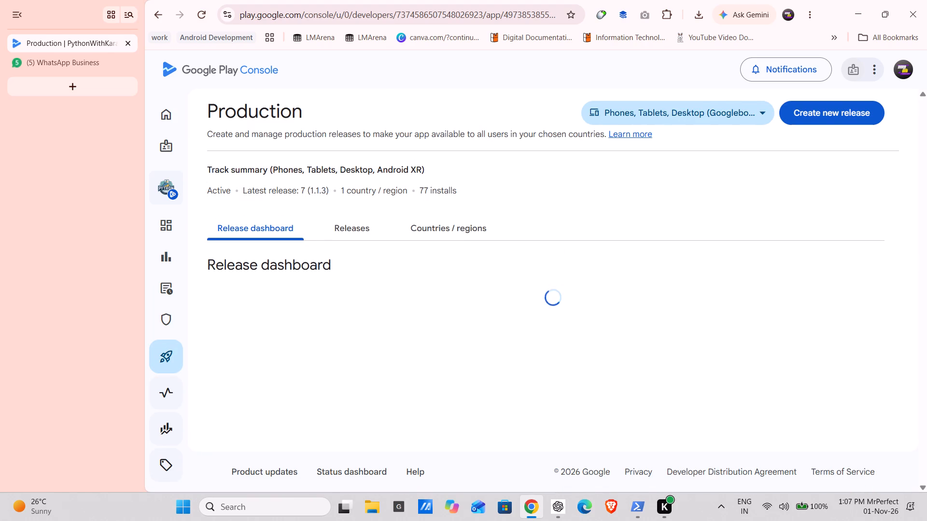
scroll(448, 304, "down", 6)
scroll(537, 290, "down", 6)
scroll(511, 303, "up", 5)
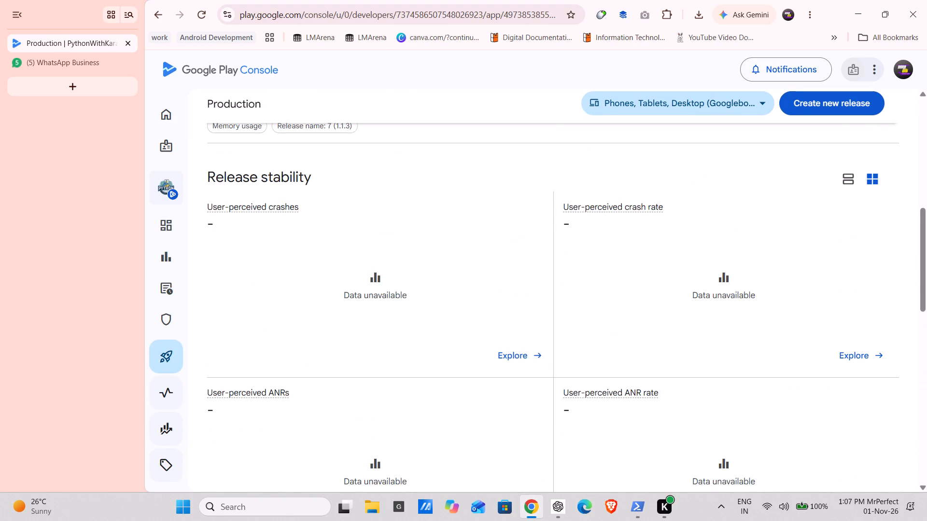
scroll(509, 307, "up", 4)
scroll(437, 307, "up", 6)
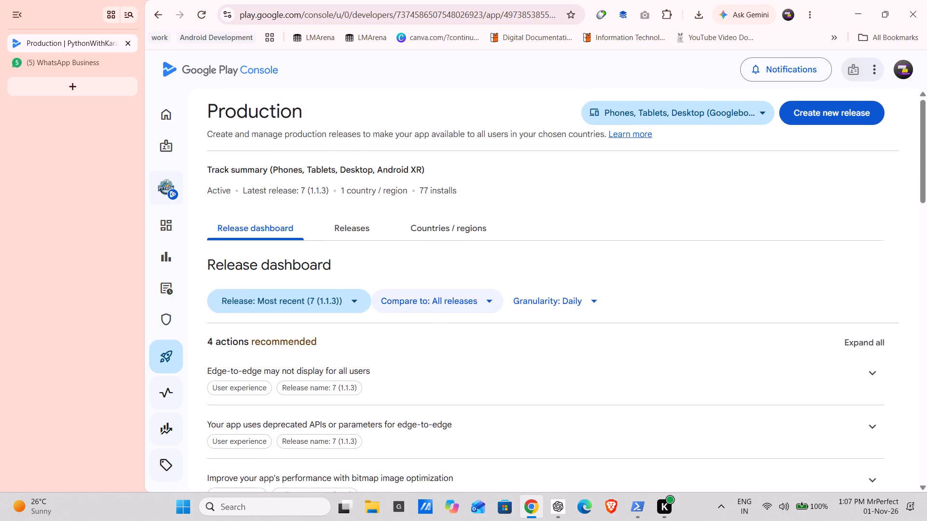
scroll(339, 351, "down", 4)
scroll(325, 333, "up", 4)
scroll(288, 369, "down", 2)
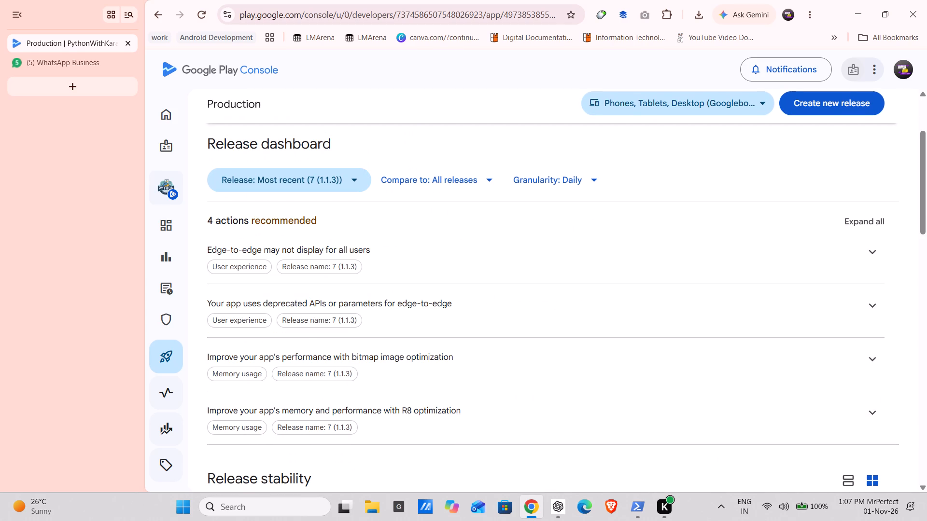
scroll(294, 408, "up", 4)
scroll(287, 313, "down", 4)
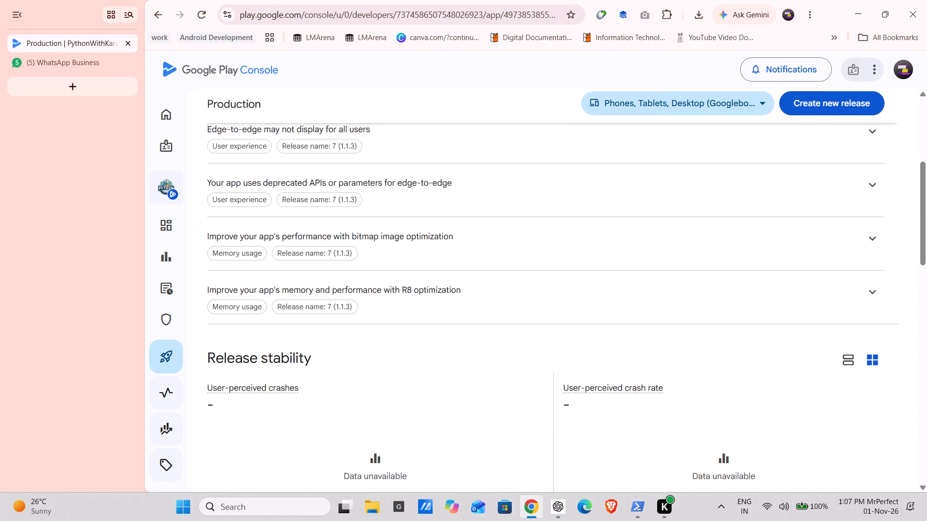
Open the details of the Production release 7 (1.1.3) from the latest releases and bundles, and check its rollout history.
left_click(204, 391)
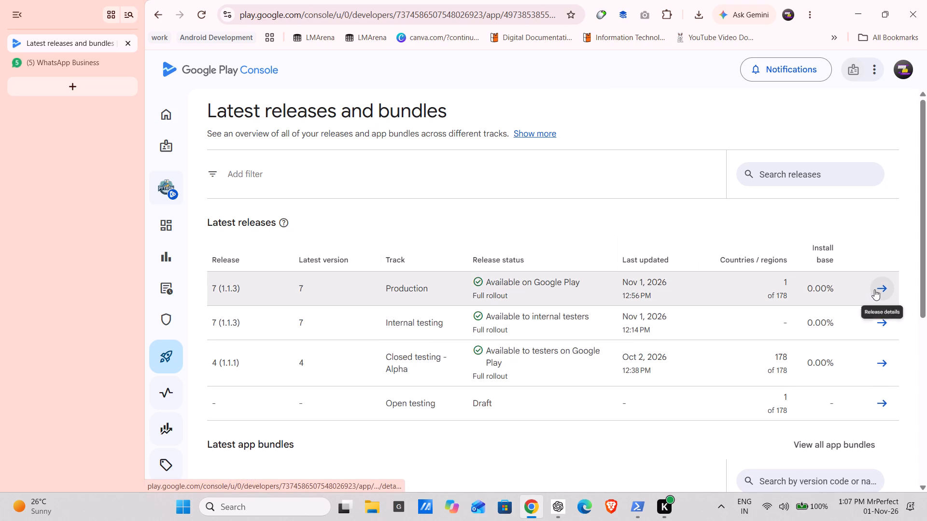
left_click(875, 289)
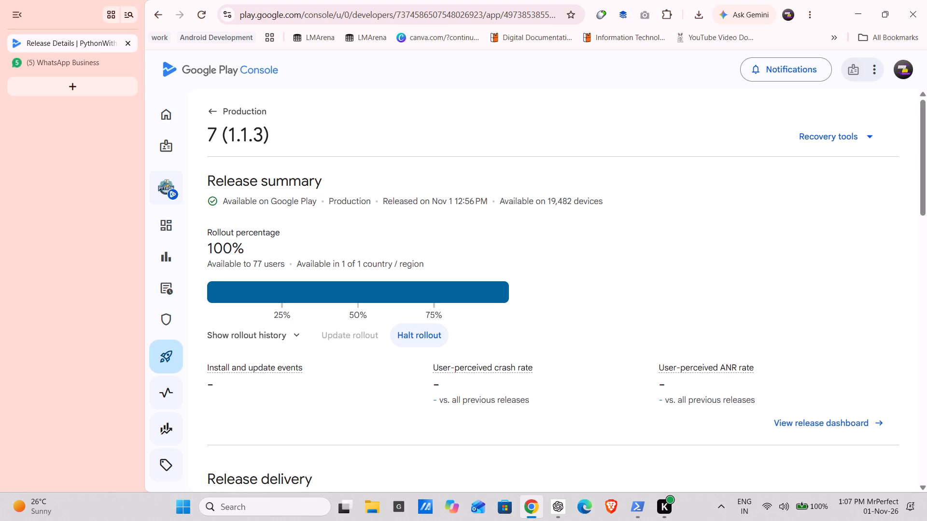
scroll(607, 284, "down", 2)
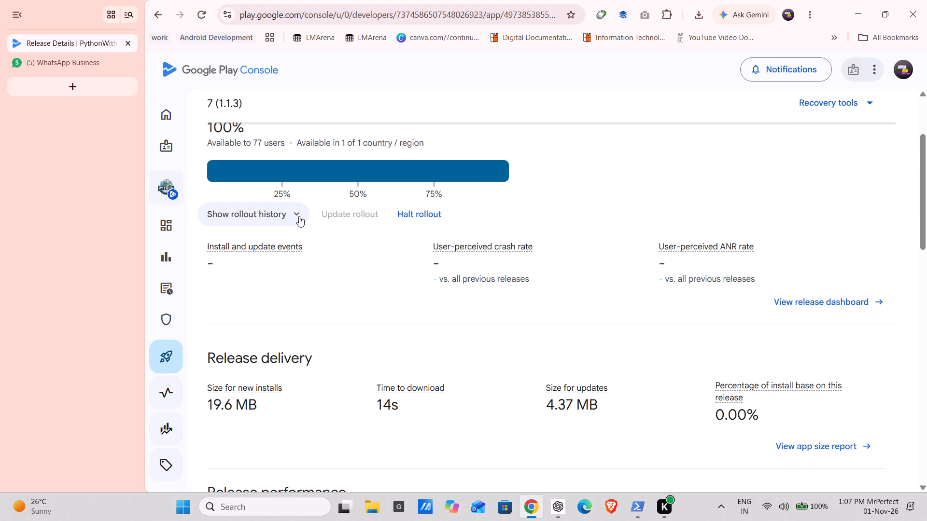
left_click(299, 216)
double_click(299, 217)
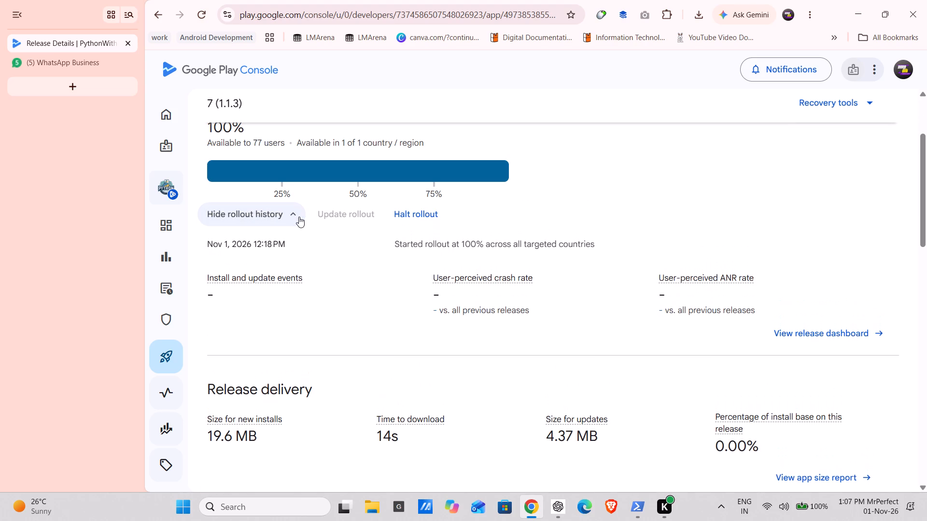
left_click(299, 217)
left_click(299, 217)
left_click(299, 217)
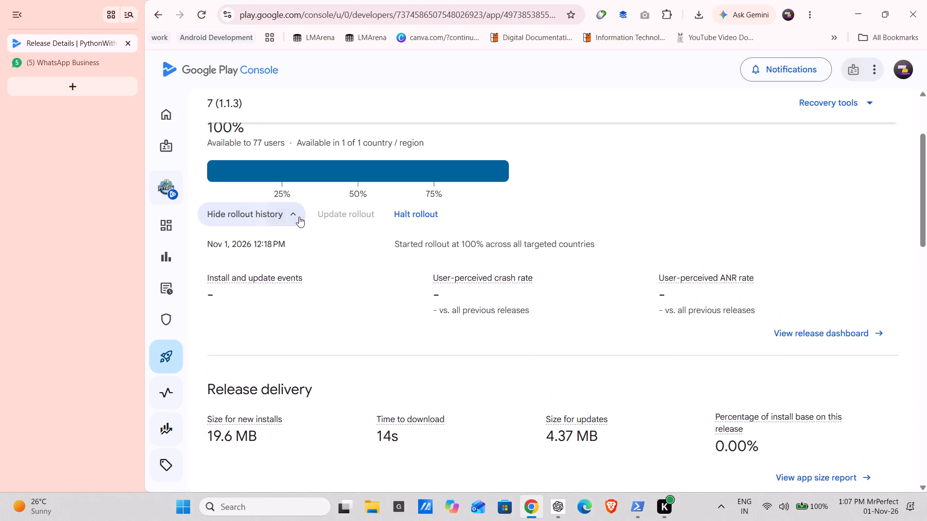
double_click(299, 217)
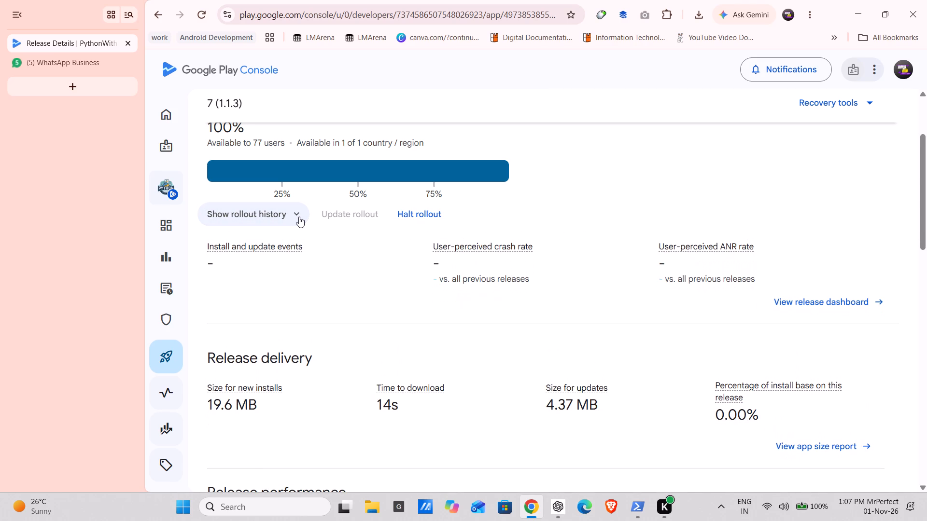
Review the release's delivery sizes, performance, app bundles and release notes.
scroll(800, 252, "down", 4)
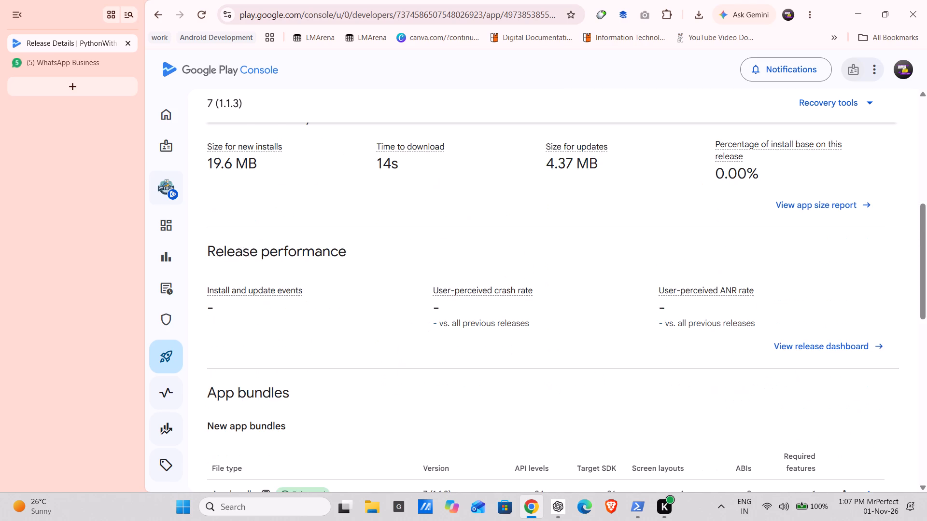
scroll(641, 315, "up", 5)
scroll(431, 310, "down", 11)
scroll(389, 356, "up", 7)
scroll(376, 329, "down", 11)
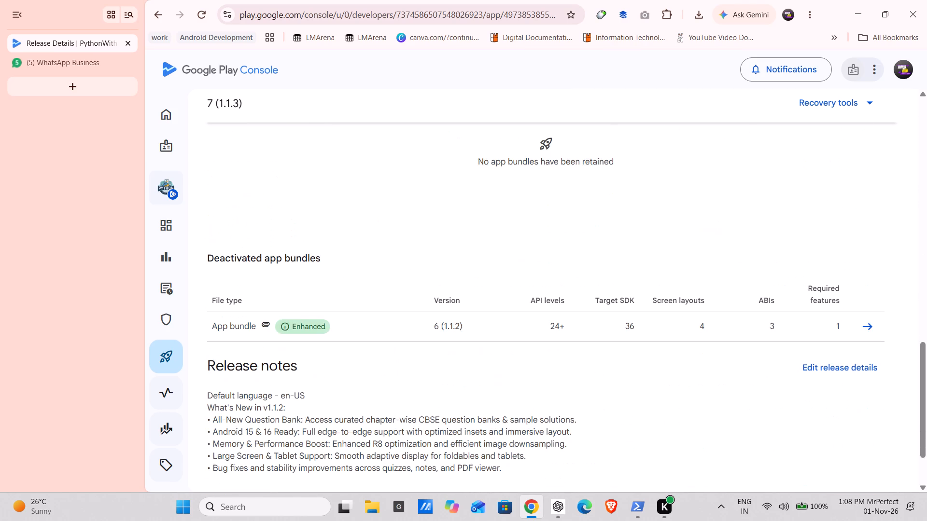
scroll(375, 336, "down", 7)
scroll(376, 356, "up", 20)
scroll(376, 356, "up", 3)
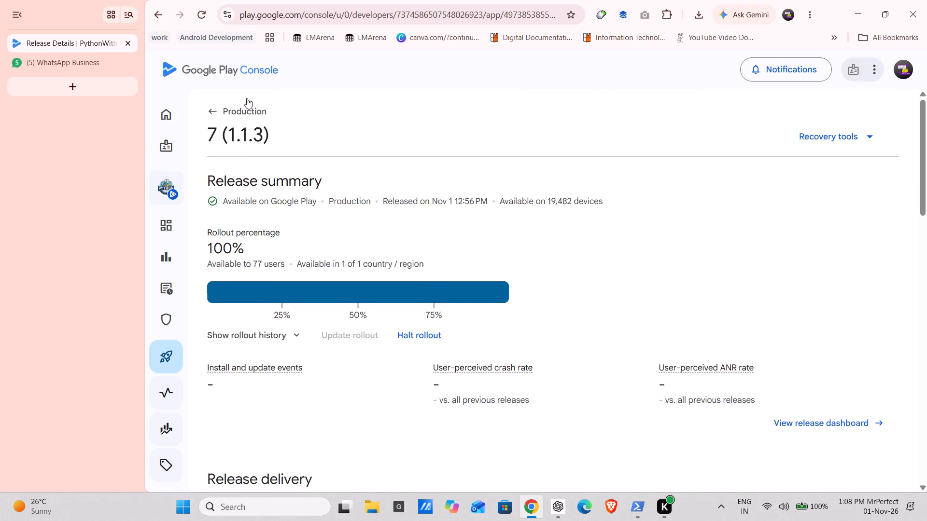
Return to the Production track and look through its Releases list and Release dashboard.
left_click(215, 106)
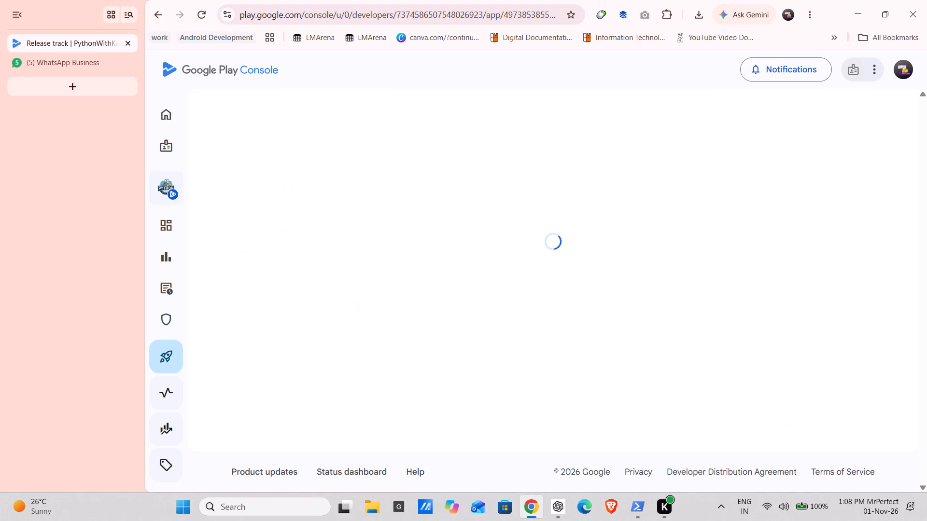
scroll(717, 337, "down", 1)
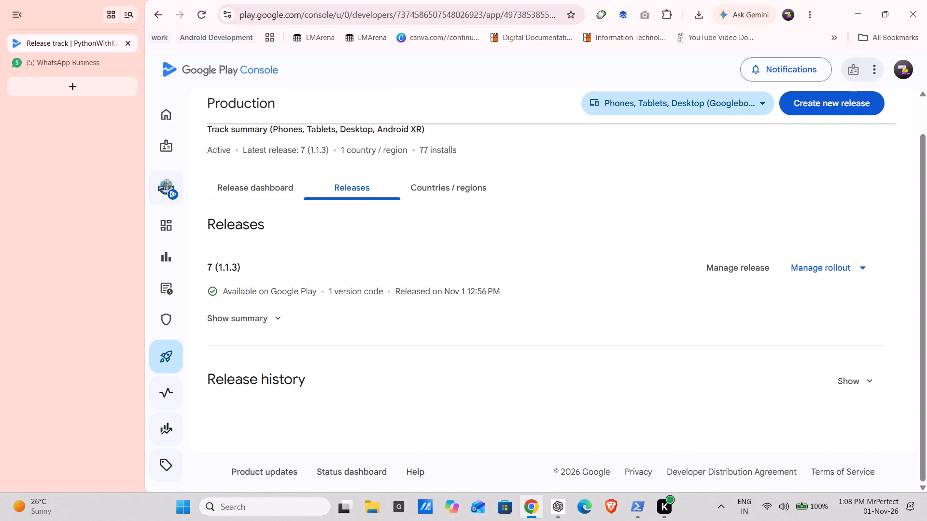
left_click(286, 190)
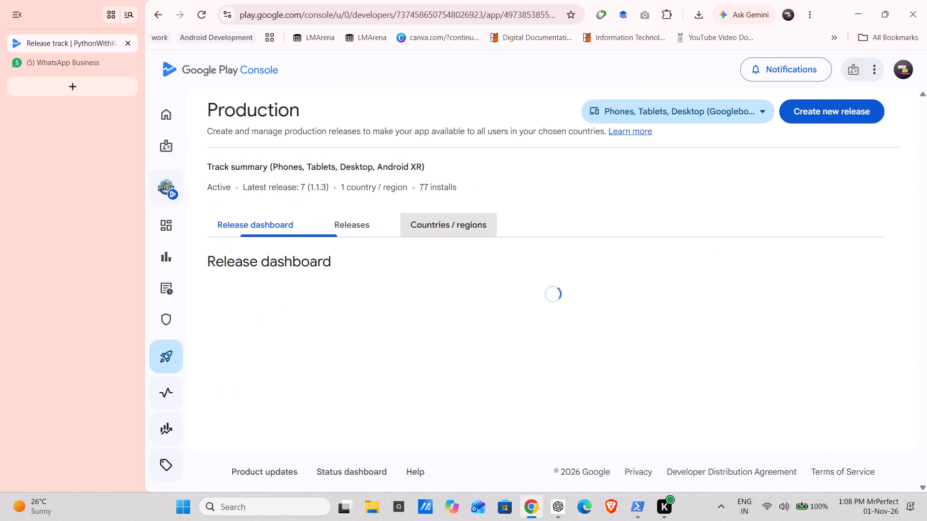
scroll(706, 295, "down", 4)
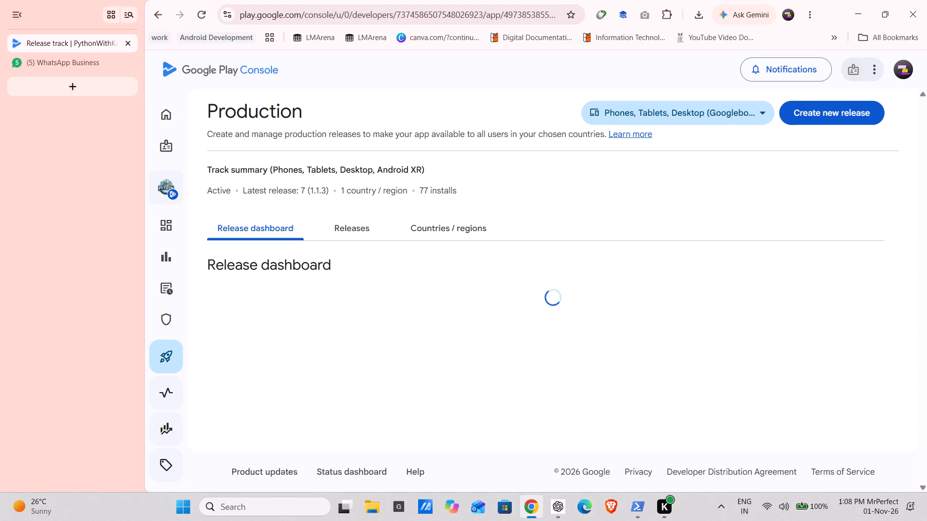
scroll(669, 283, "down", 1)
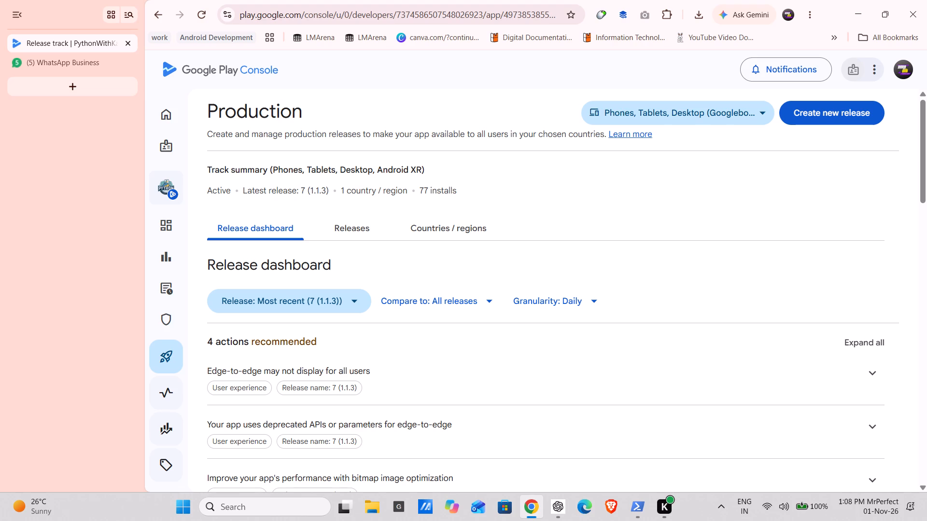
left_click(367, 223)
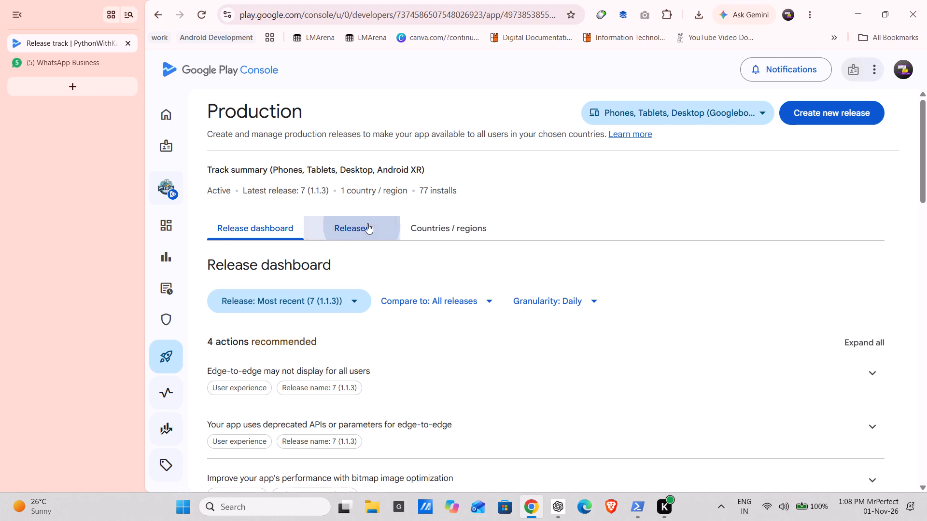
left_click(265, 231)
scroll(348, 251, "down", 3)
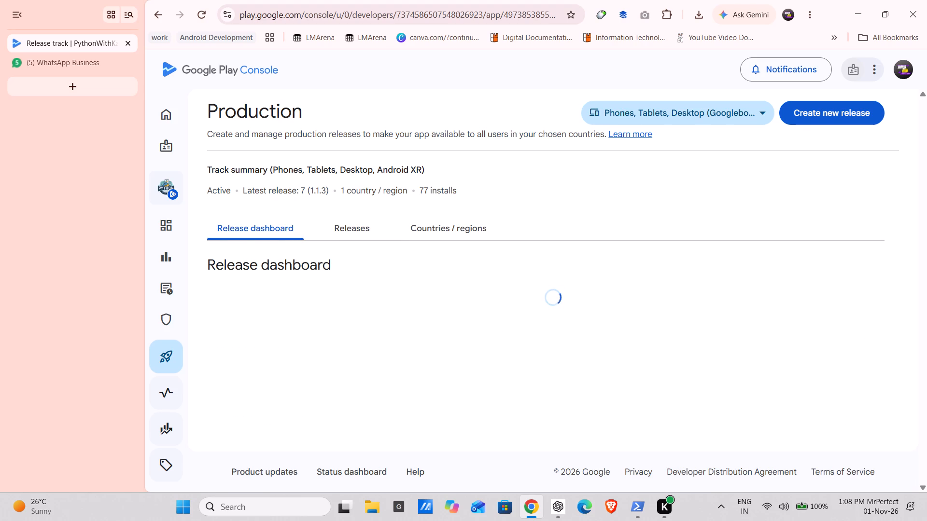
scroll(341, 265, "down", 1)
scroll(424, 245, "down", 3)
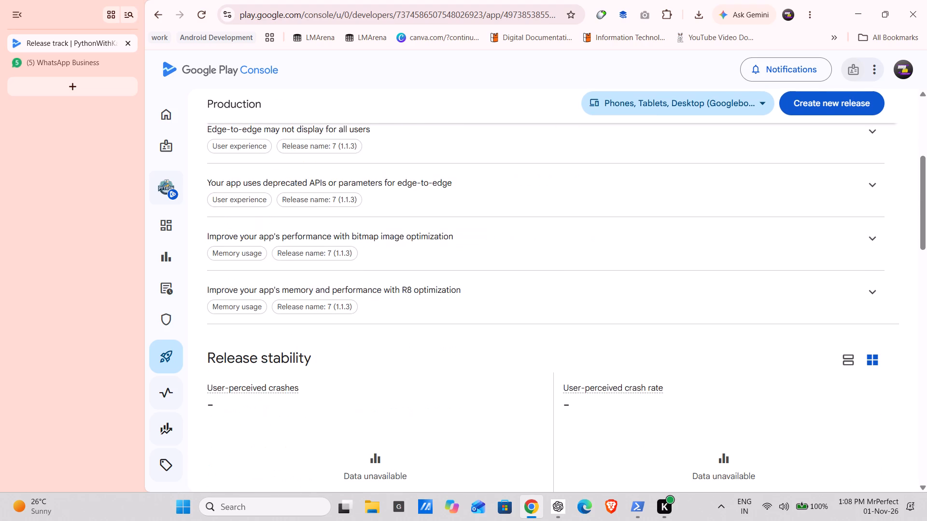
scroll(421, 313, "down", 2)
scroll(396, 328, "up", 9)
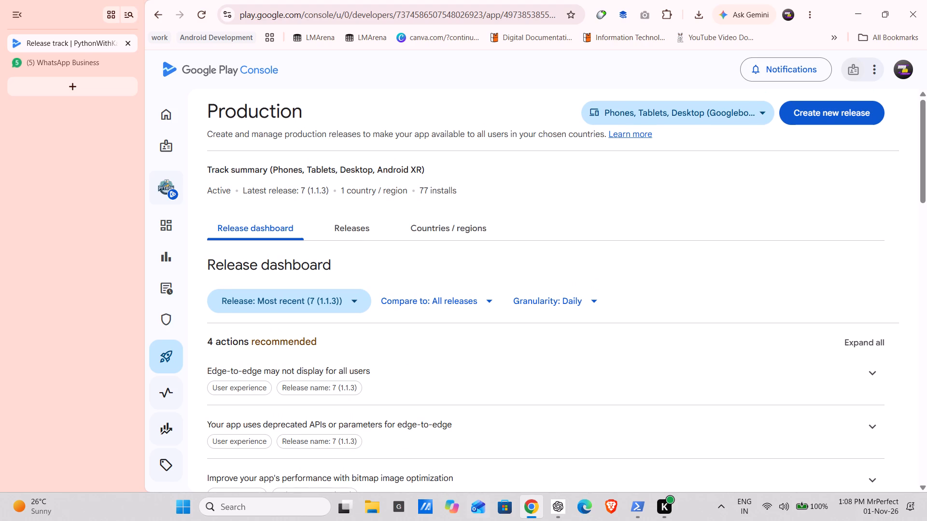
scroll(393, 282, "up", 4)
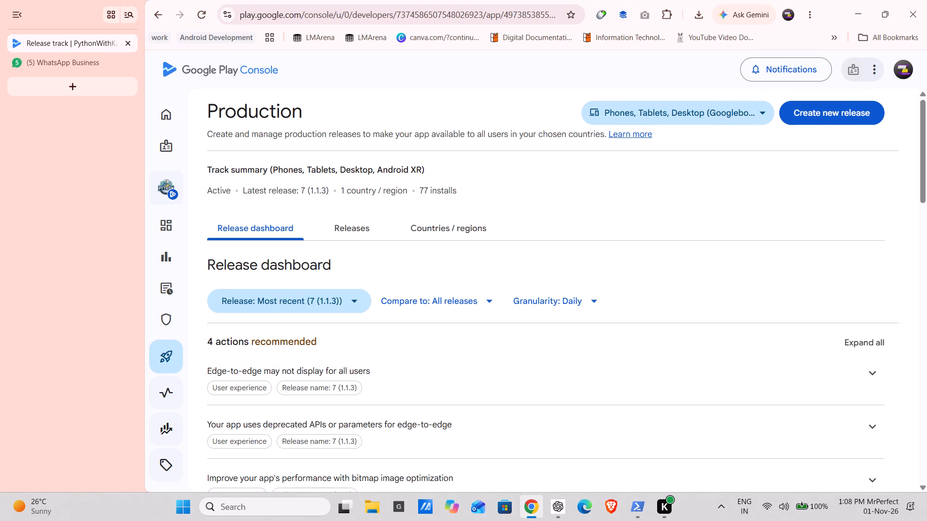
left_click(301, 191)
In File Explorer, open the pythonwithkaran_app project folder of version 7 (v1.1.3) under Android App Files, PLAYSTORE APPS, PUBLISHED on drive K.
left_click(368, 502)
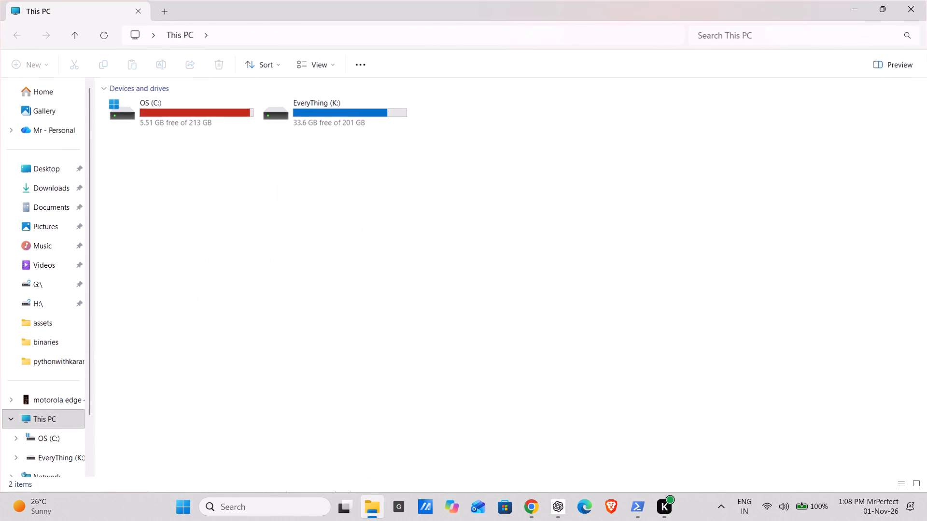
double_click(281, 100)
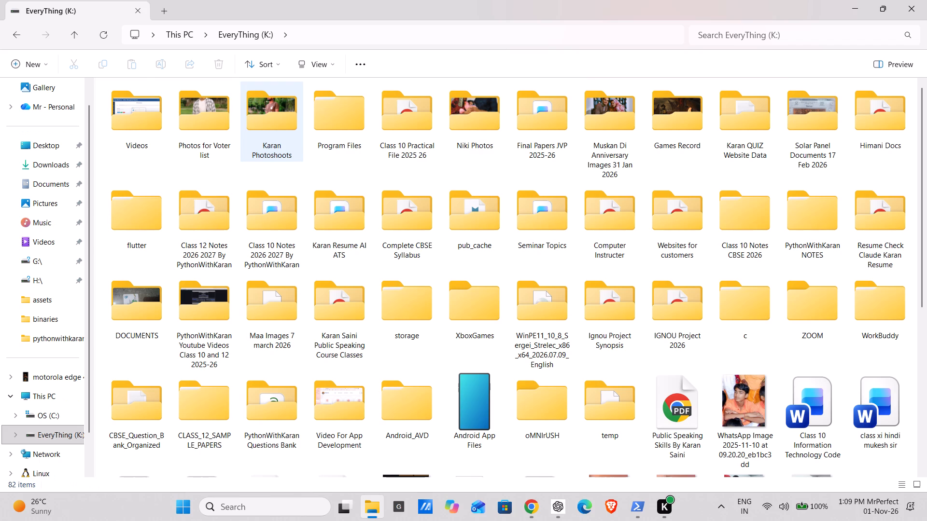
double_click(471, 389)
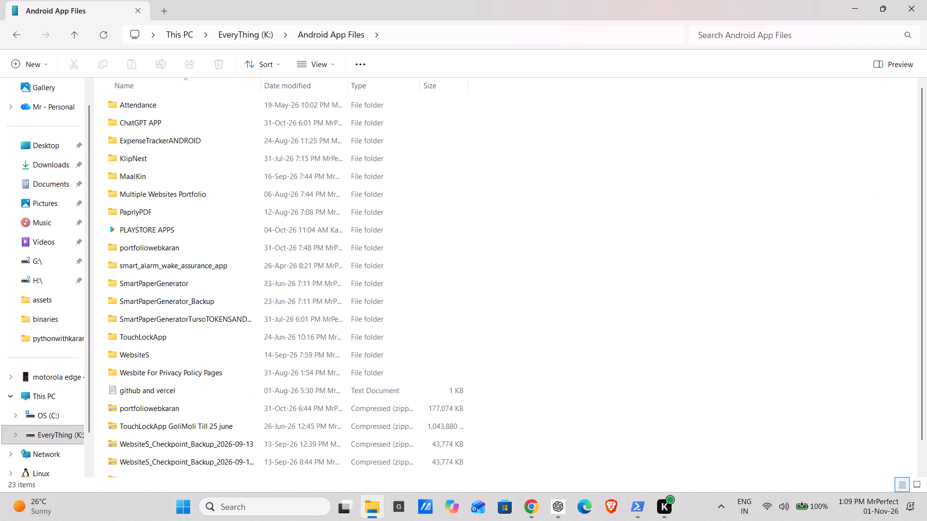
scroll(180, 266, "down", 4)
scroll(165, 260, "up", 3)
double_click(139, 226)
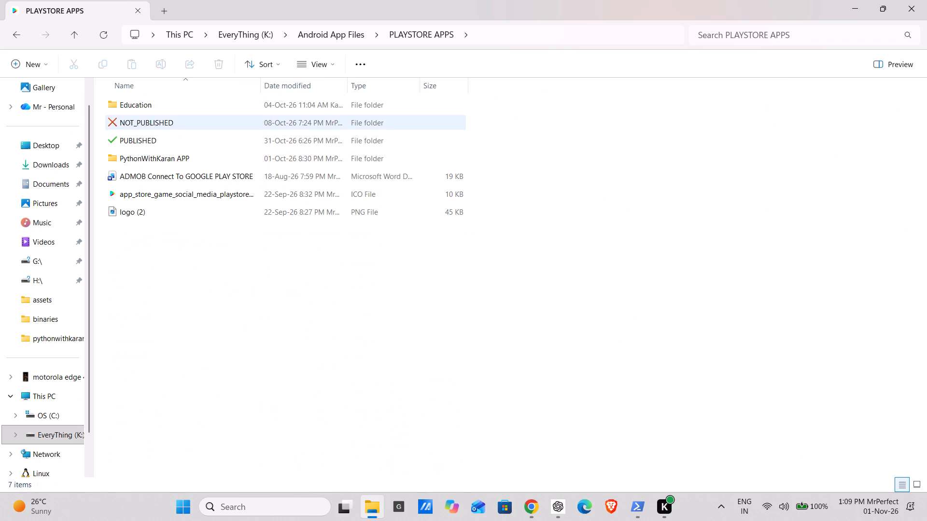
double_click(151, 136)
left_click(158, 111)
double_click(158, 118)
triple_click(161, 107)
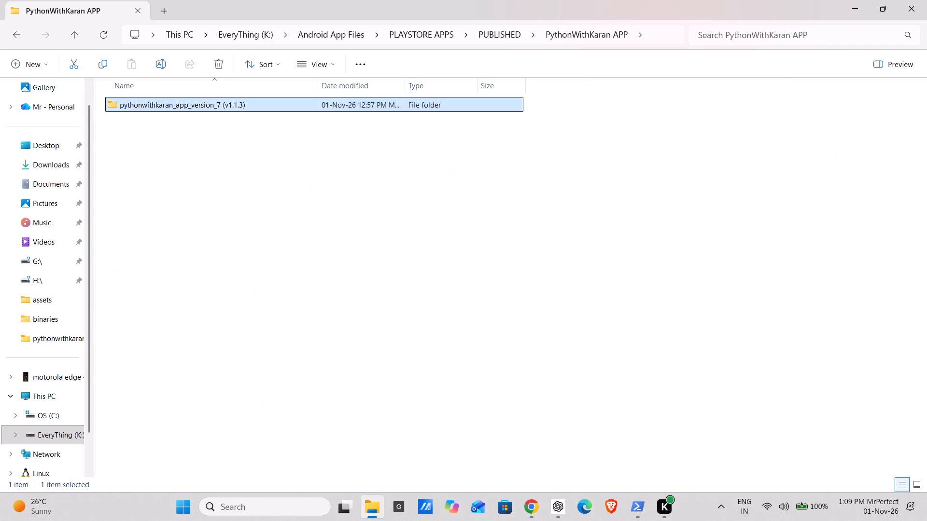
left_click(161, 107)
Look through the project folder's files, checking the PythonWithKaran-release AAB and APK builds.
scroll(157, 190, "down", 10)
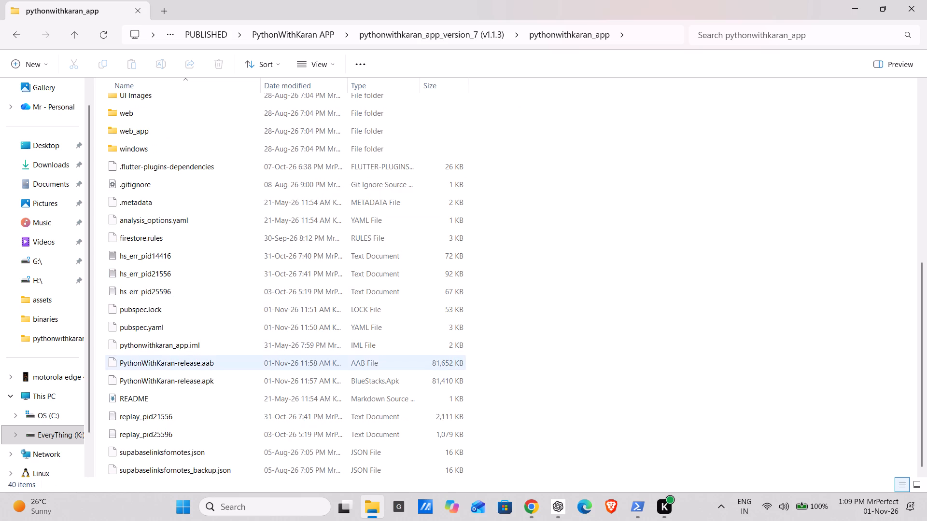
left_click(174, 370)
left_click(175, 374)
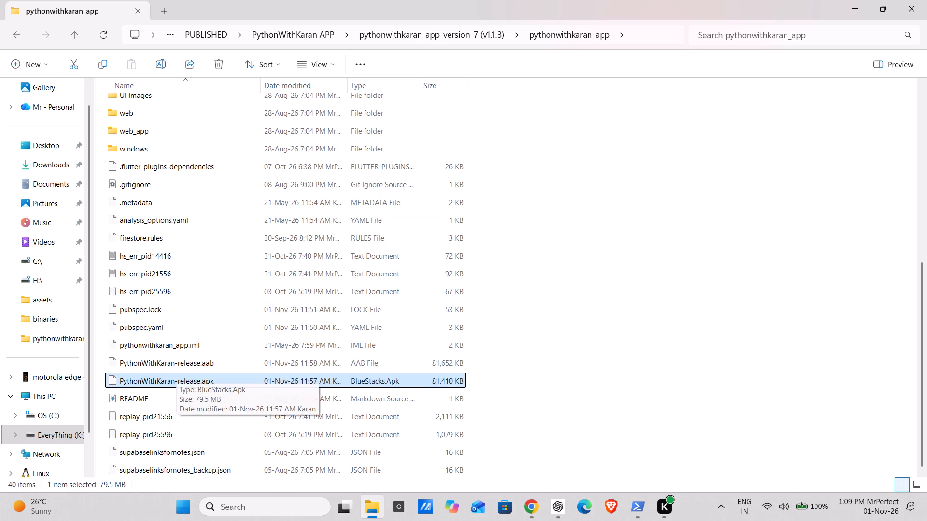
scroll(176, 373, "down", 9)
scroll(166, 432, "up", 3)
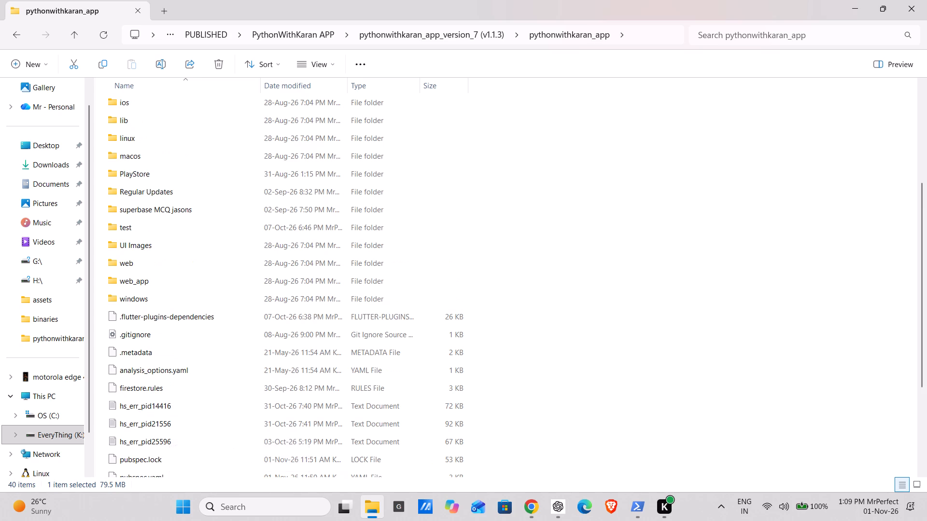
scroll(169, 332, "down", 6)
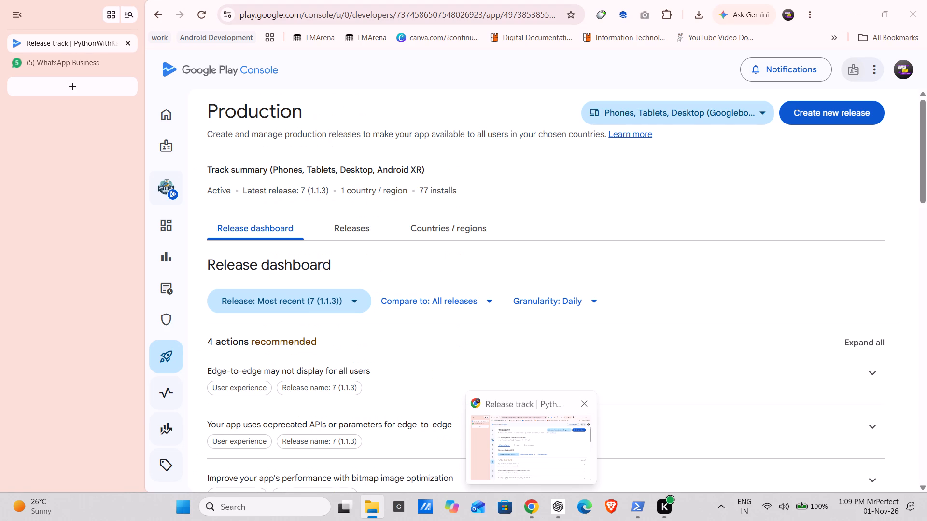
scroll(632, 384, "down", 9)
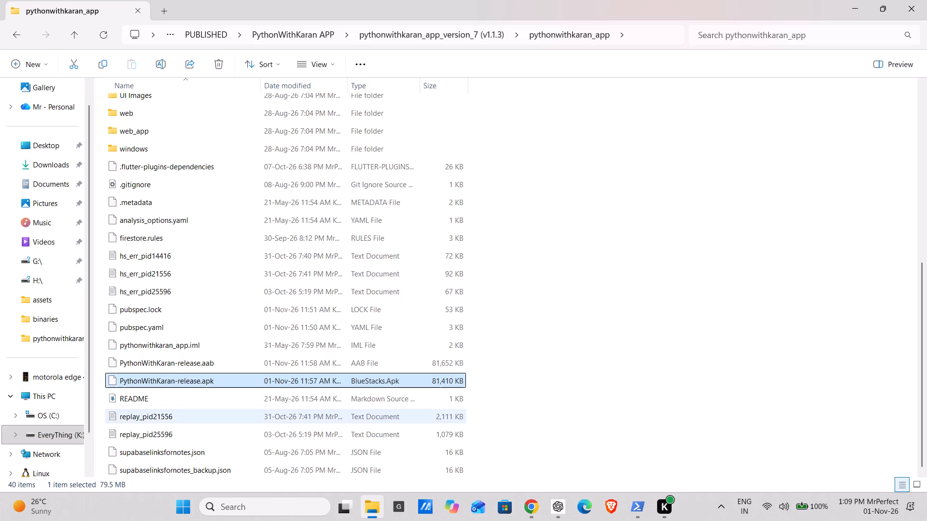
Open pubspec.yaml in Notepad, check the app's version line, and close Notepad.
scroll(423, 417, "down", 3)
scroll(191, 444, "down", 4)
scroll(178, 440, "up", 2)
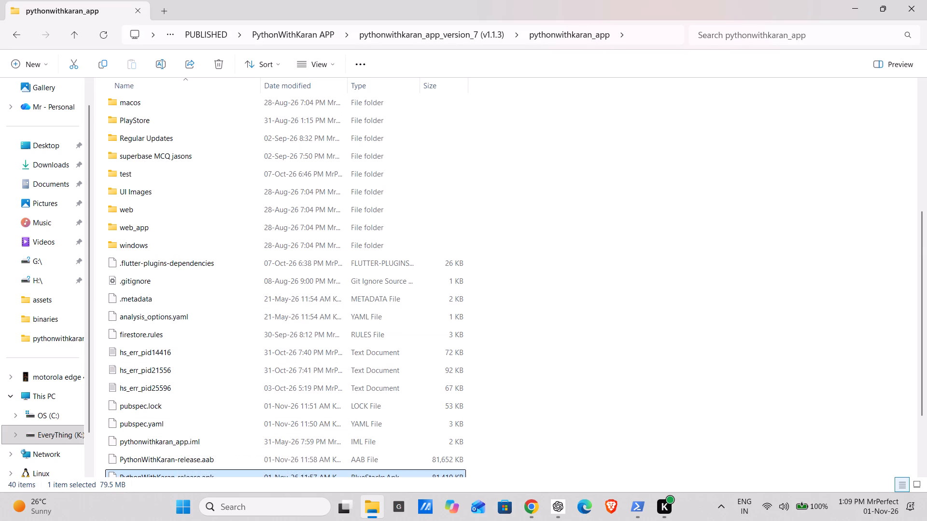
double_click(165, 425)
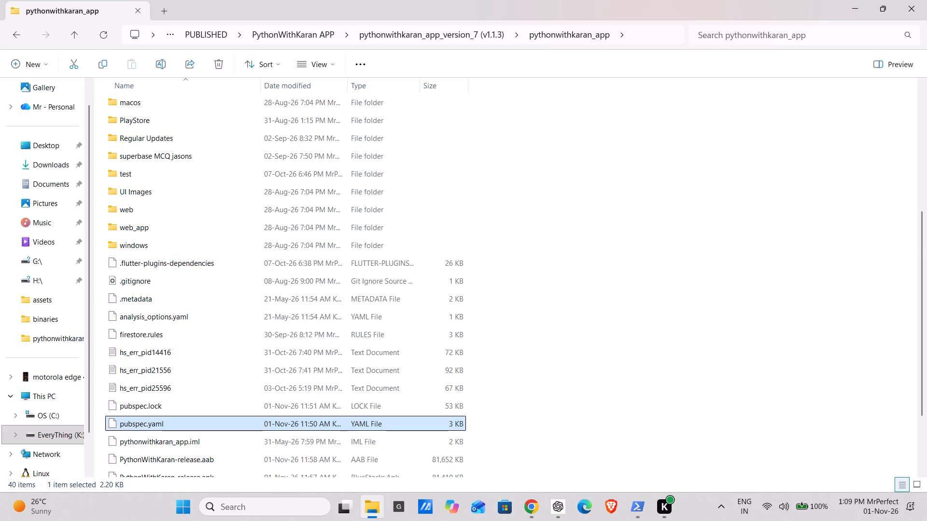
double_click(405, 221)
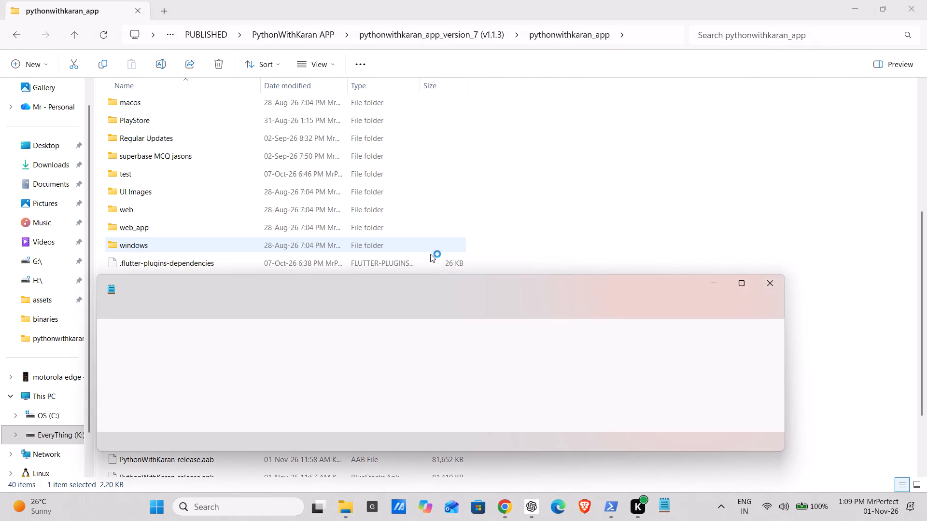
left_click(737, 283)
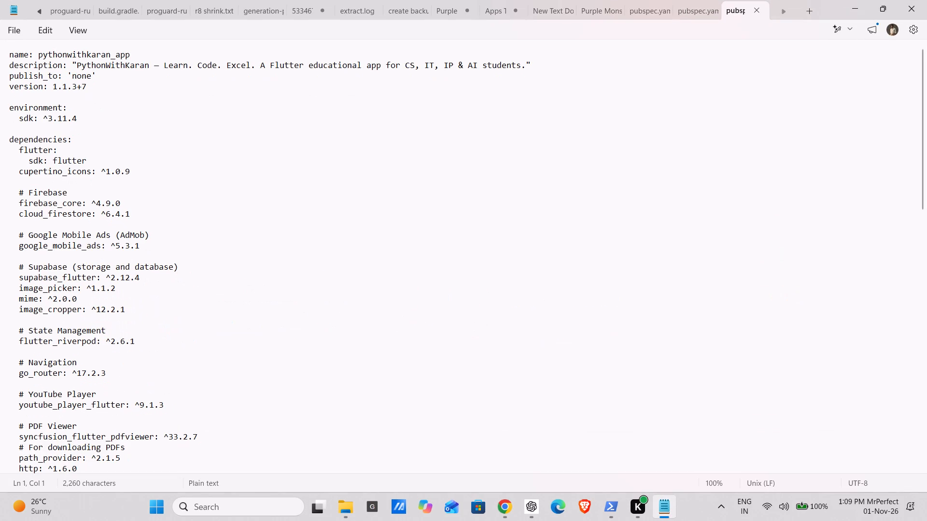
left_click(104, 83)
left_click(104, 77)
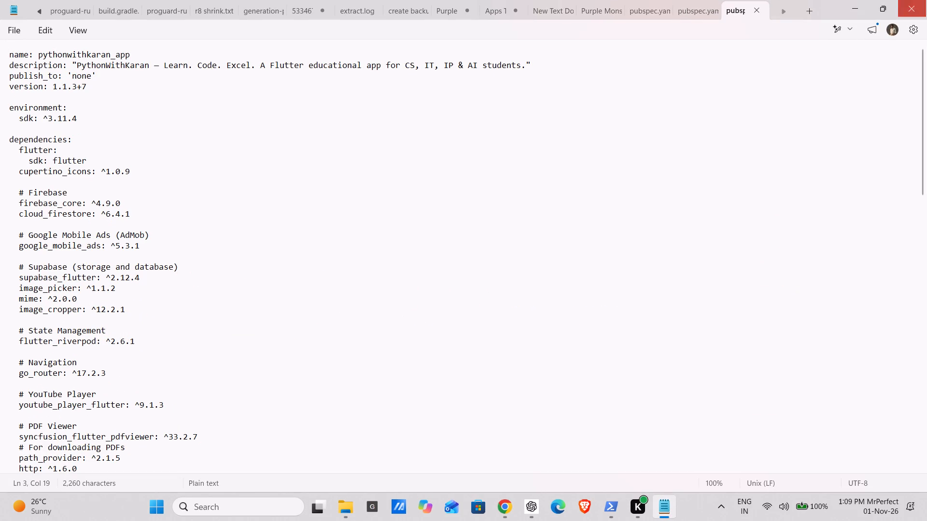
left_click(926, 0)
Switch back to Chrome and look over the Production track's recommended actions and release stability charts.
left_click(524, 502)
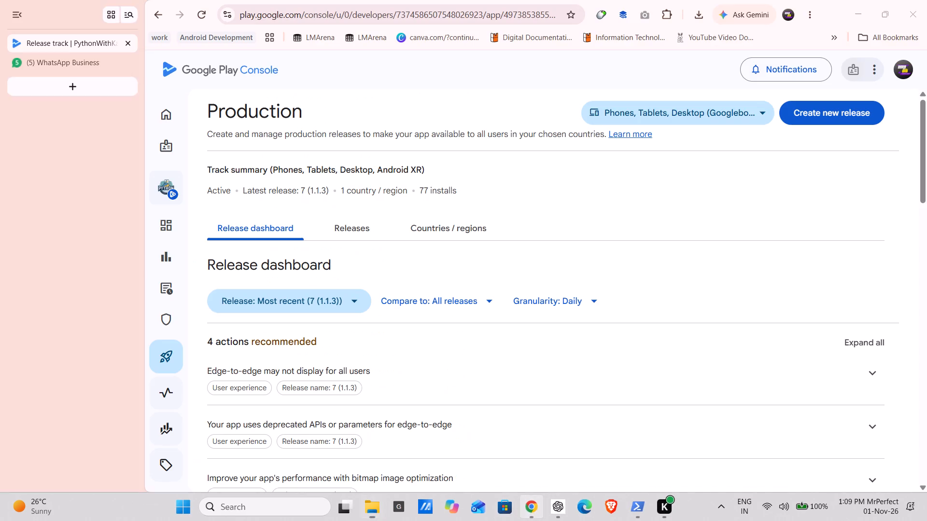
scroll(383, 356, "down", 3)
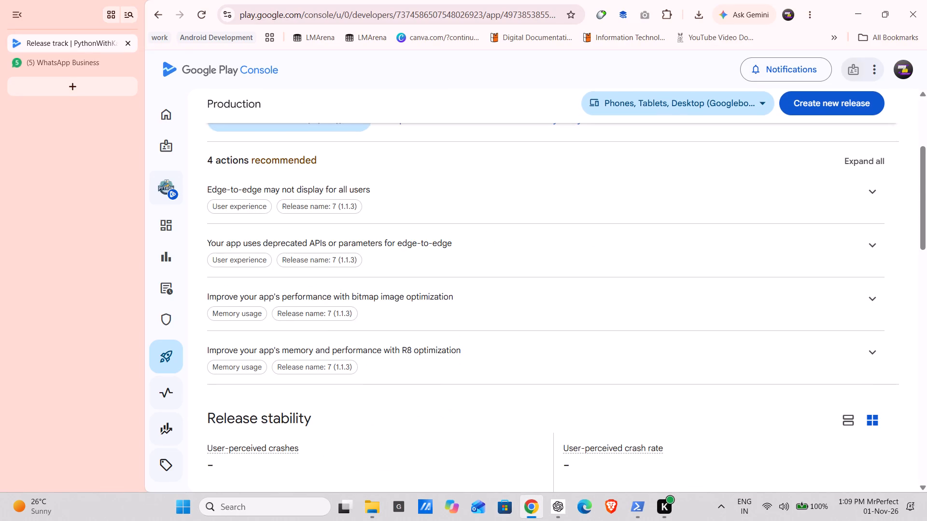
scroll(385, 356, "down", 3)
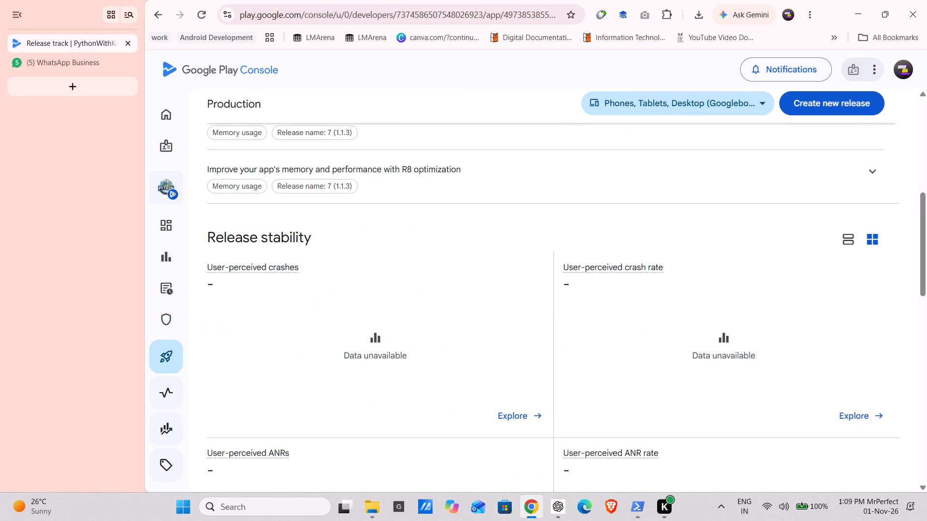
scroll(468, 340, "up", 2)
scroll(608, 323, "up", 10)
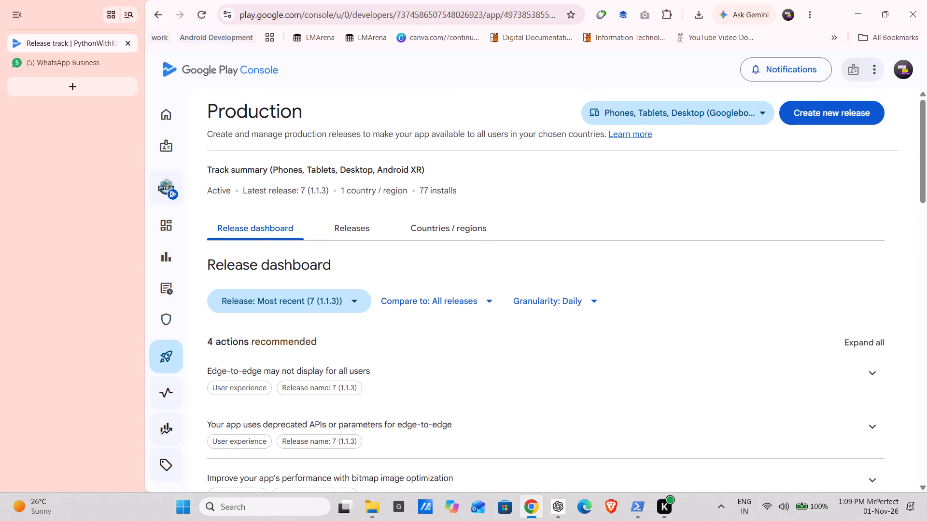
Review the summary of release 7 (1.1.3) and the release history in the Production releases, and return to the Release dashboard.
left_click(356, 233)
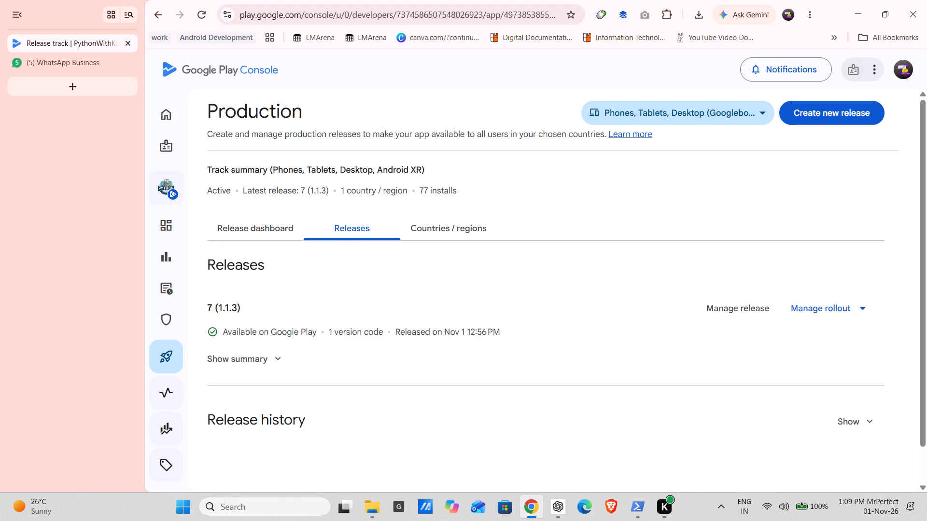
left_click(258, 361)
scroll(436, 298, "down", 3)
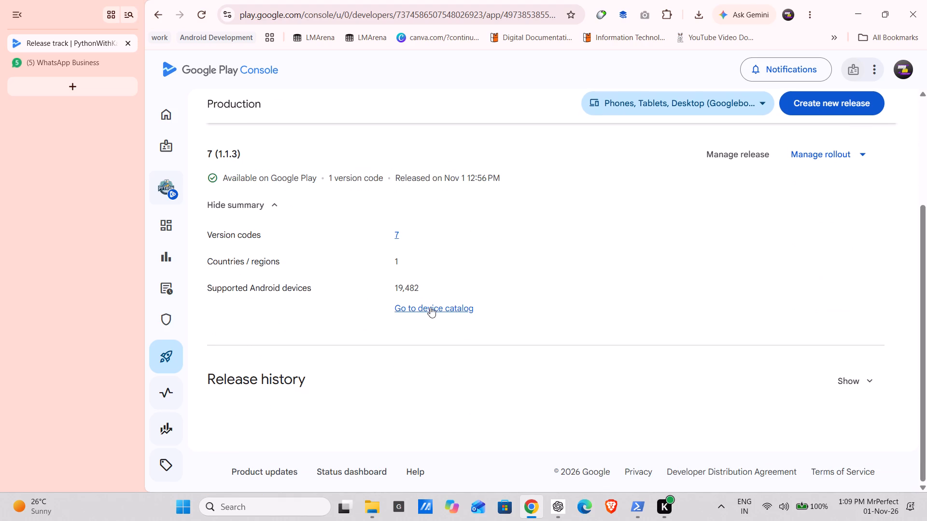
scroll(421, 314, "down", 4)
left_click(690, 376)
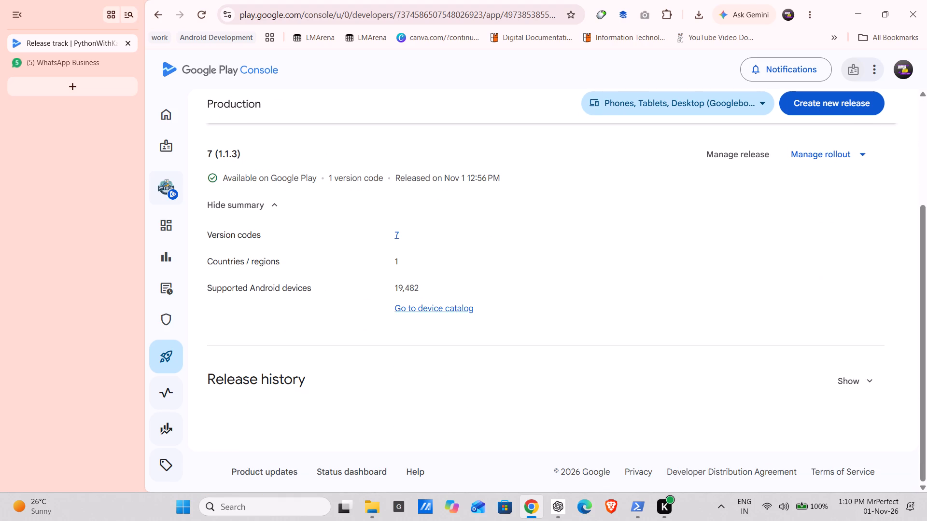
left_click(884, 392)
left_click(860, 384)
scroll(457, 359, "down", 4)
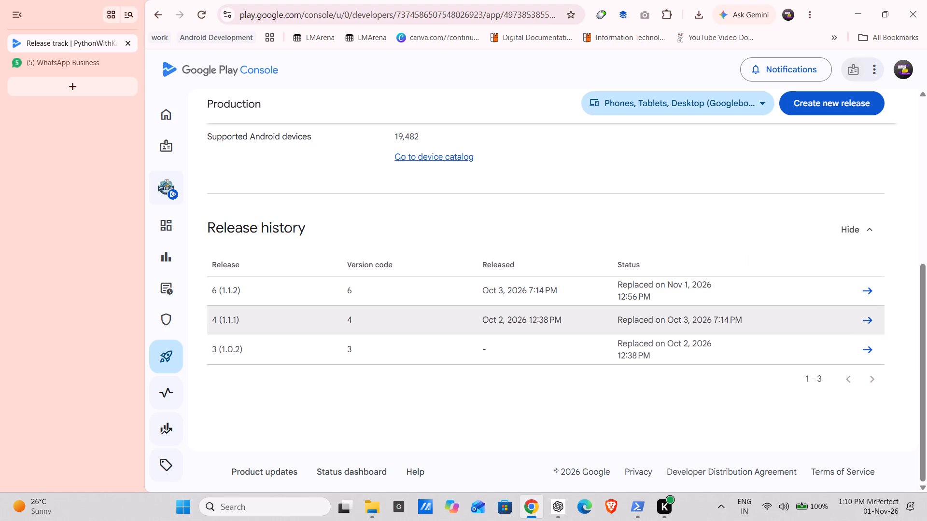
scroll(485, 310, "up", 7)
scroll(309, 300, "up", 1)
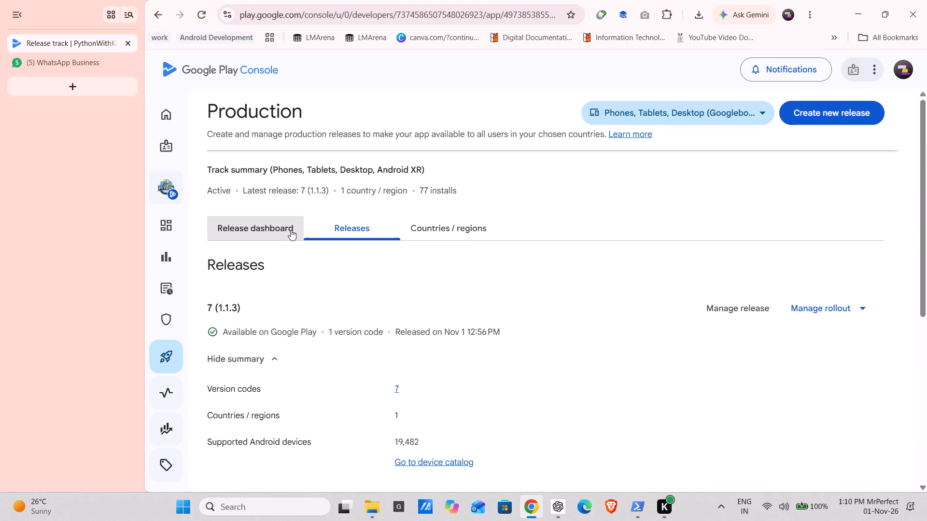
left_click(291, 230)
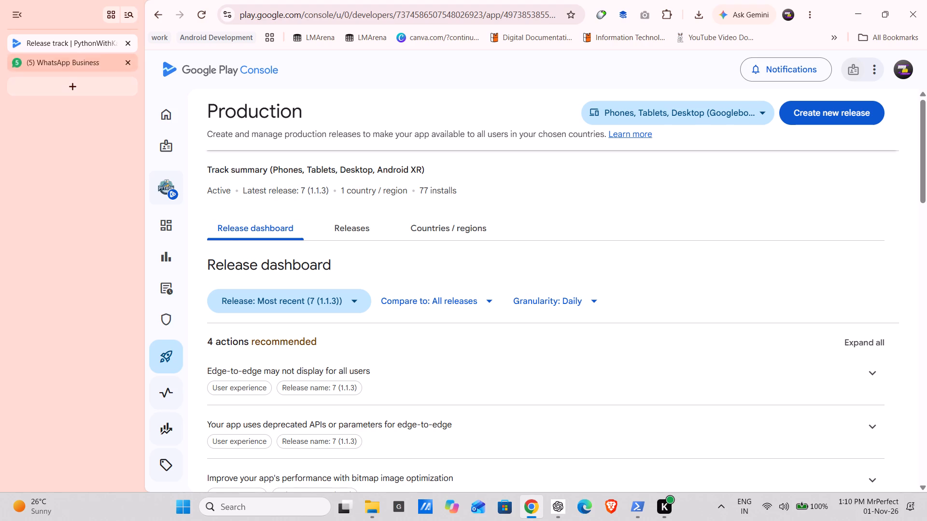
Open the Internal testing track under Test and release.
scroll(200, 416, "down", 2)
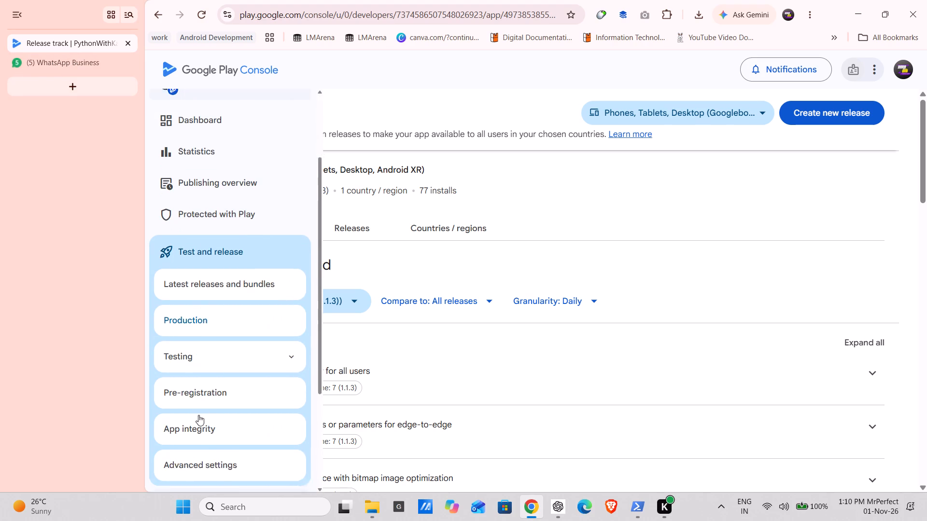
left_click(194, 339)
left_click(201, 438)
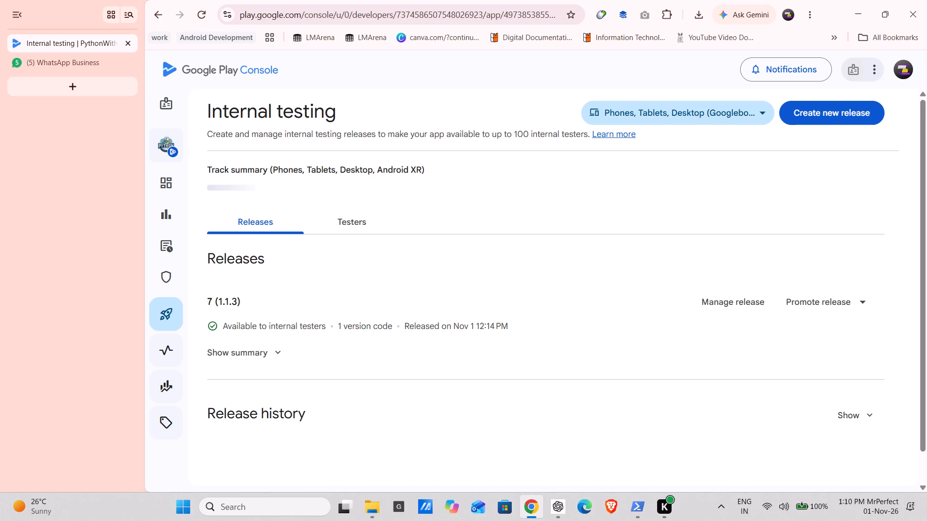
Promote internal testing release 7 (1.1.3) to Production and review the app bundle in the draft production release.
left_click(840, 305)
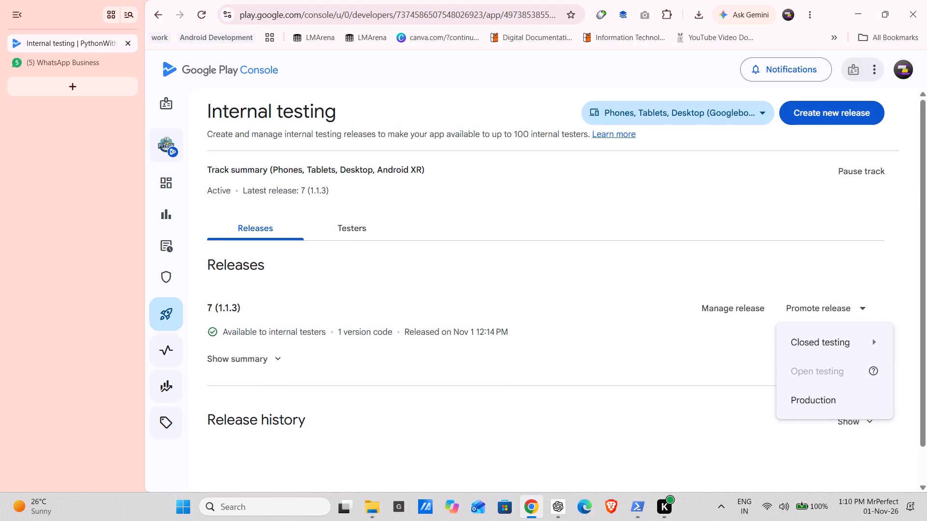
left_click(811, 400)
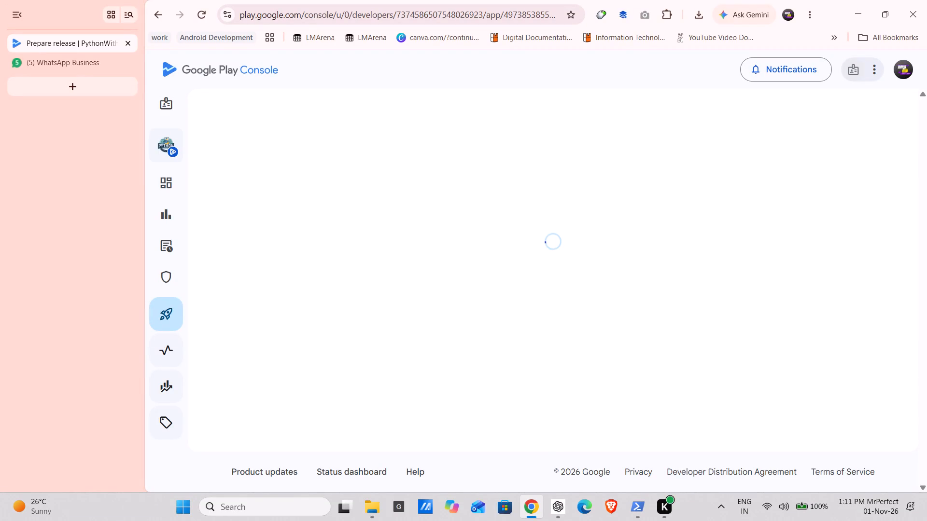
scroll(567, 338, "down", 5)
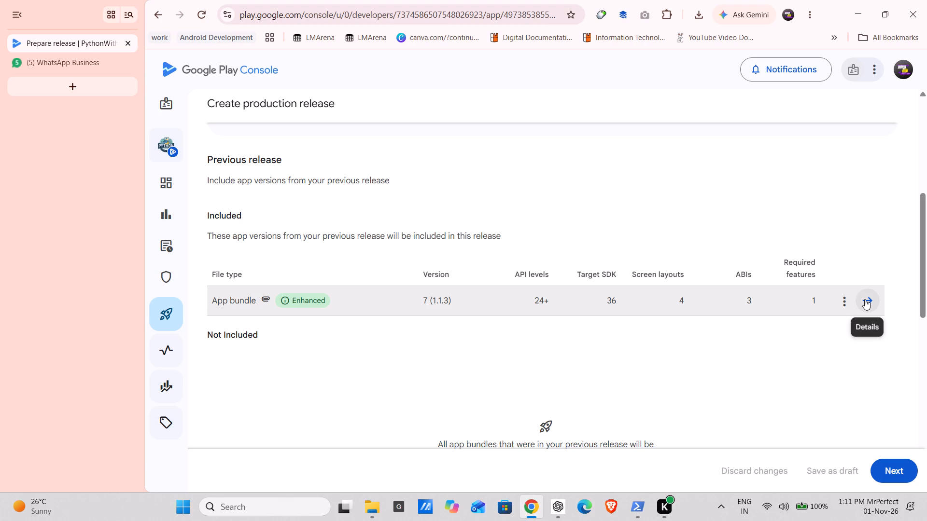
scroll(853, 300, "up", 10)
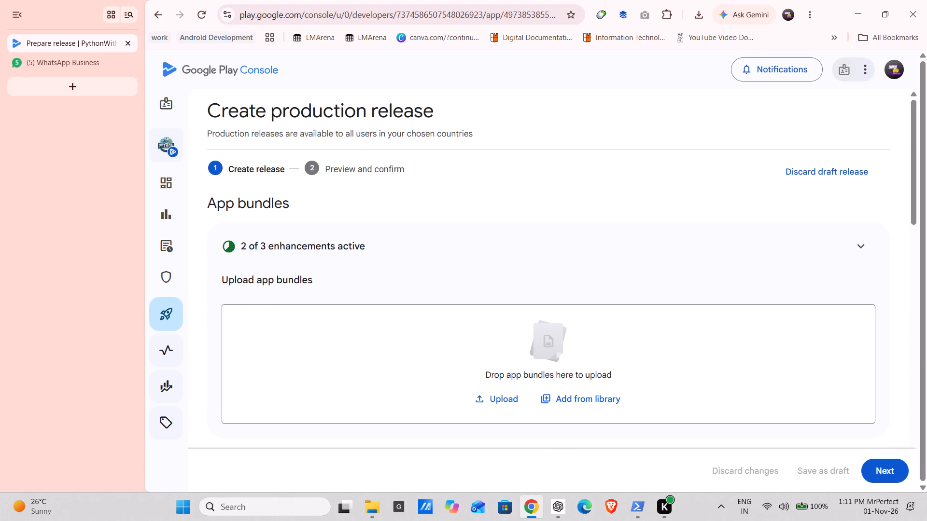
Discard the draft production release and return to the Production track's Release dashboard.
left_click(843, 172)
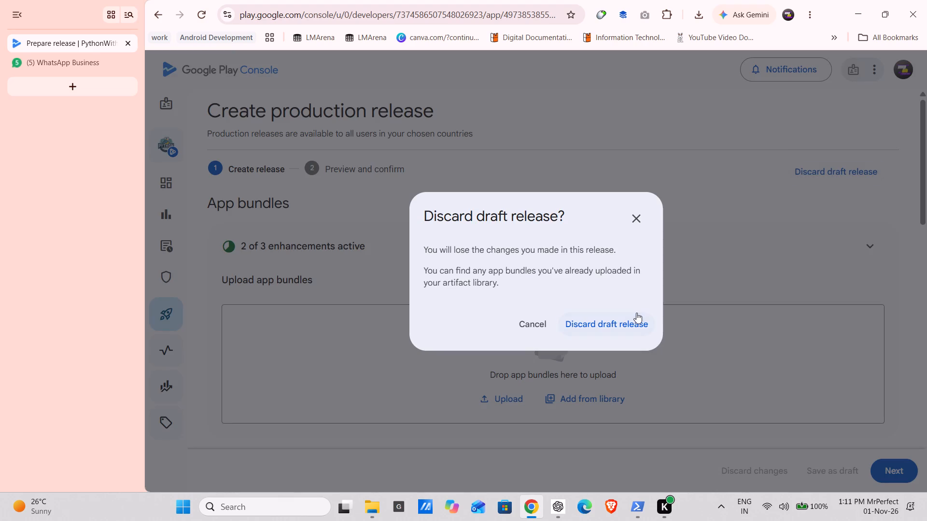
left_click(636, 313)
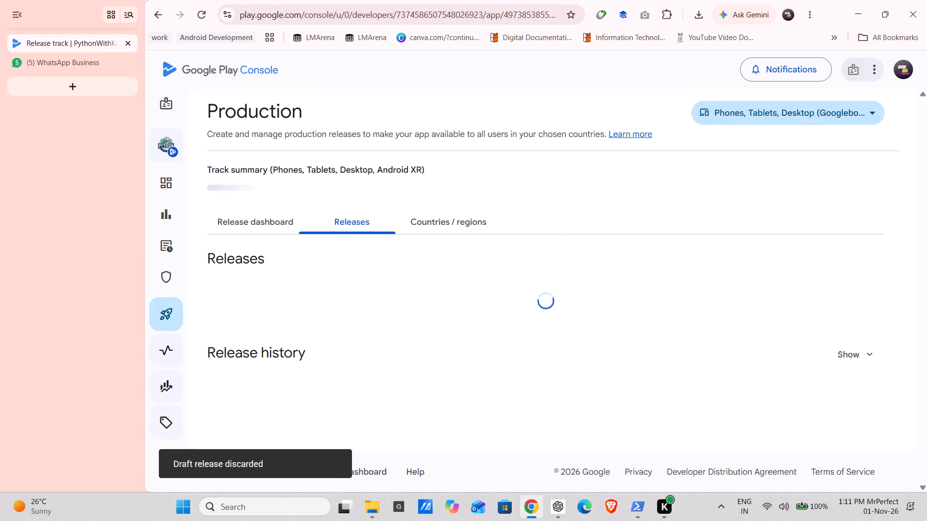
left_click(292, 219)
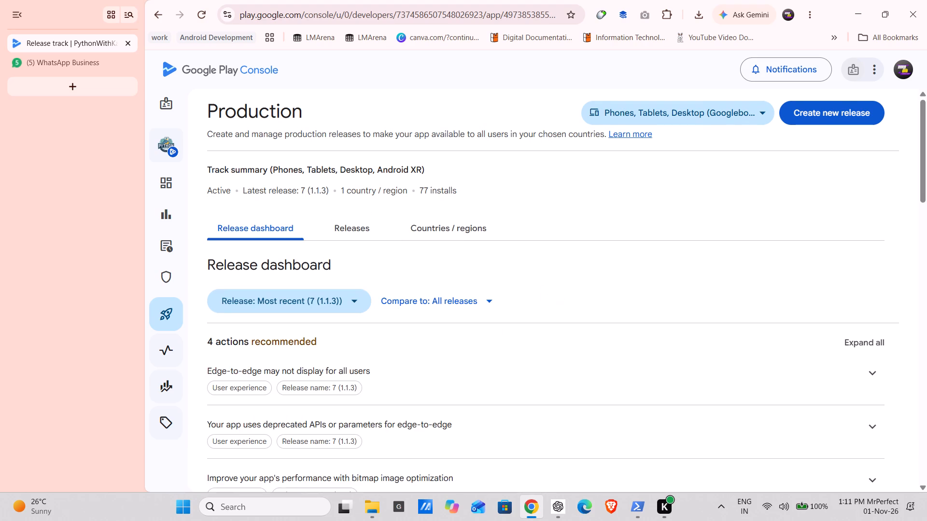
Examine the recommended actions, release stability, issues and reviews on the Production track's Release dashboard.
scroll(574, 278, "down", 3)
scroll(573, 278, "up", 3)
scroll(399, 300, "up", 1)
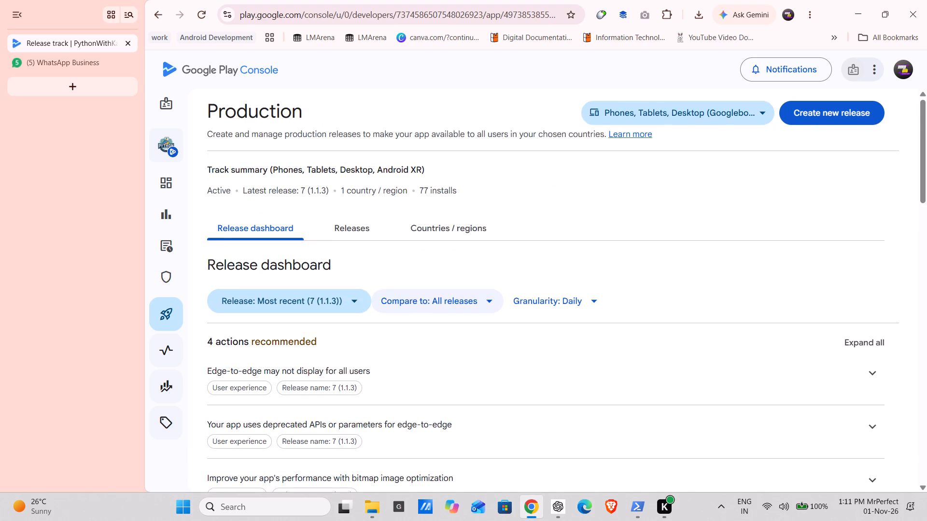
scroll(619, 225, "up", 2)
scroll(619, 225, "down", 3)
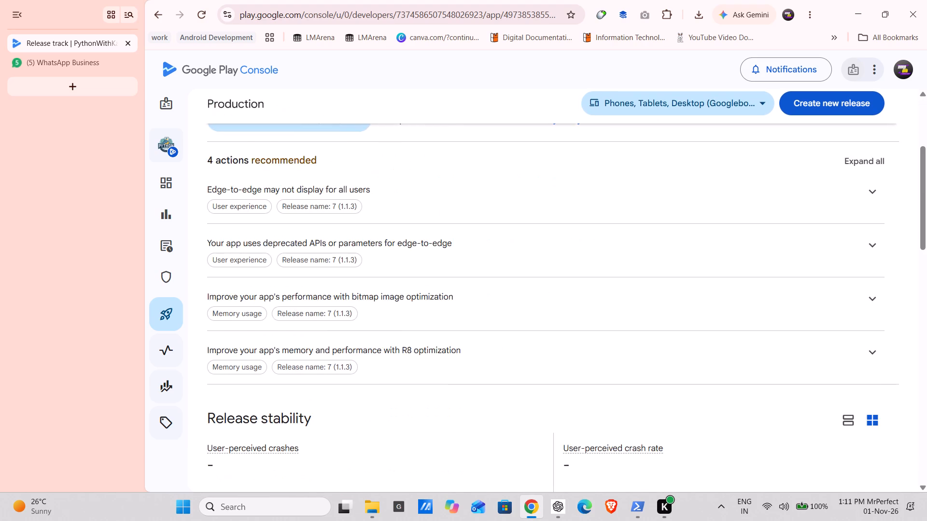
scroll(601, 242, "down", 7)
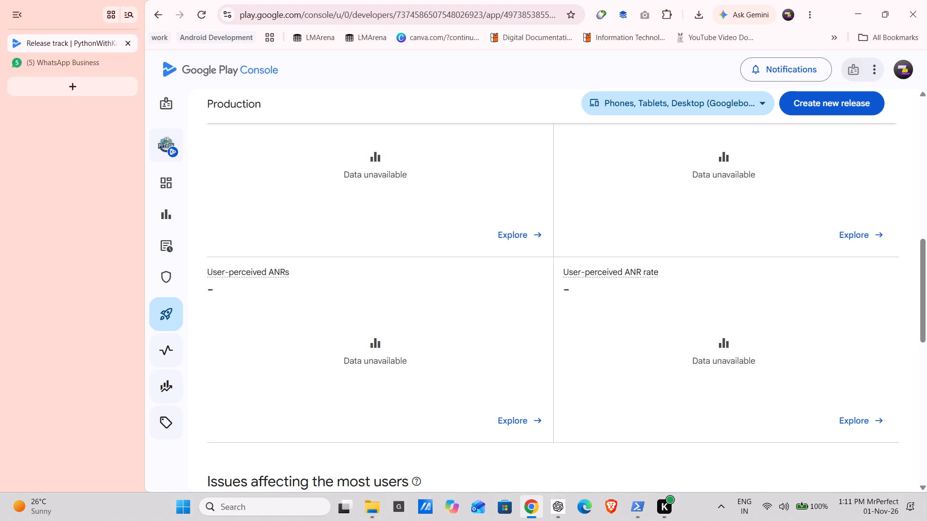
scroll(587, 252, "down", 5)
scroll(340, 299, "up", 5)
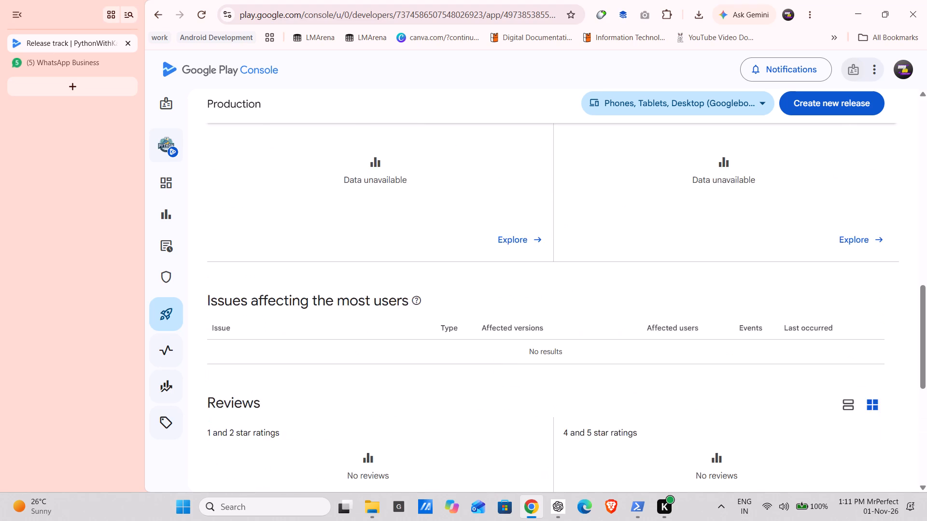
scroll(304, 298, "up", 7)
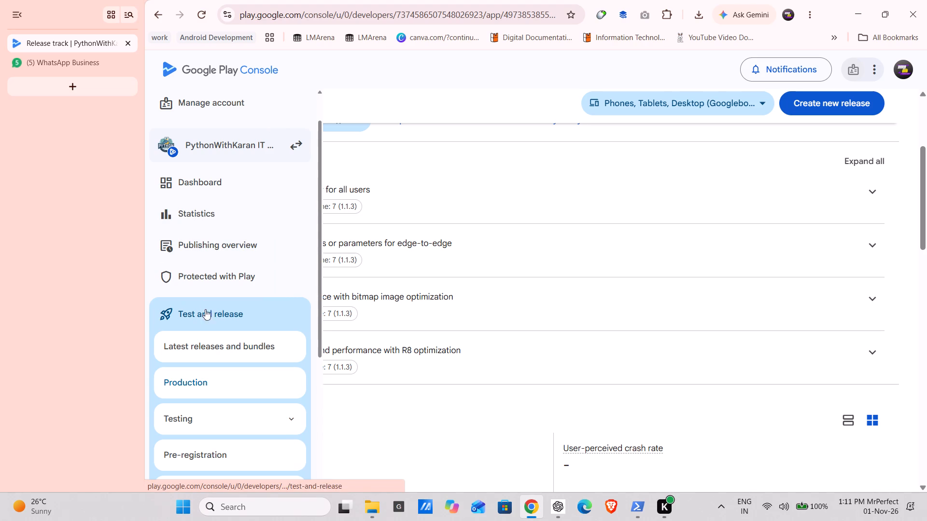
Check the rollout options of release 7 (1.1.3) in the Production releases and review its release details down to the app bundles.
left_click(192, 384)
scroll(581, 298, "up", 6)
scroll(552, 268, "up", 3)
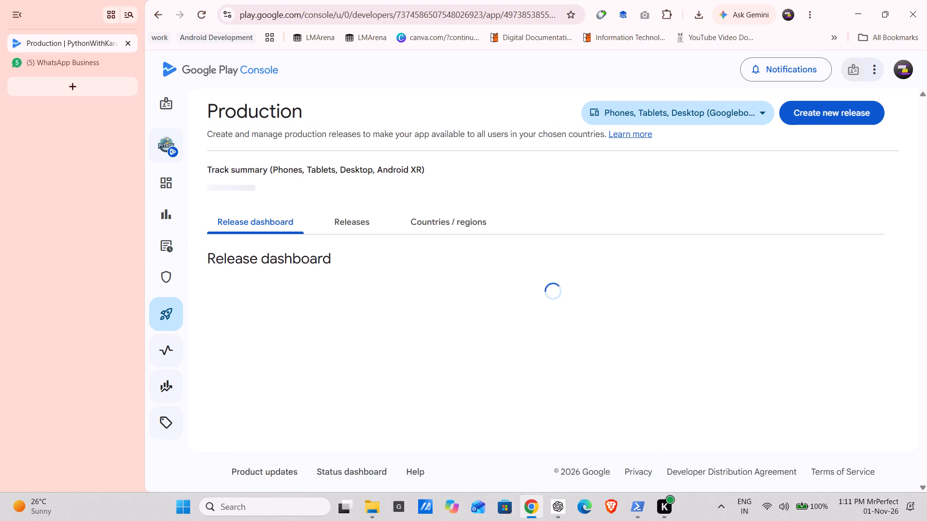
left_click(340, 216)
scroll(552, 292, "down", 2)
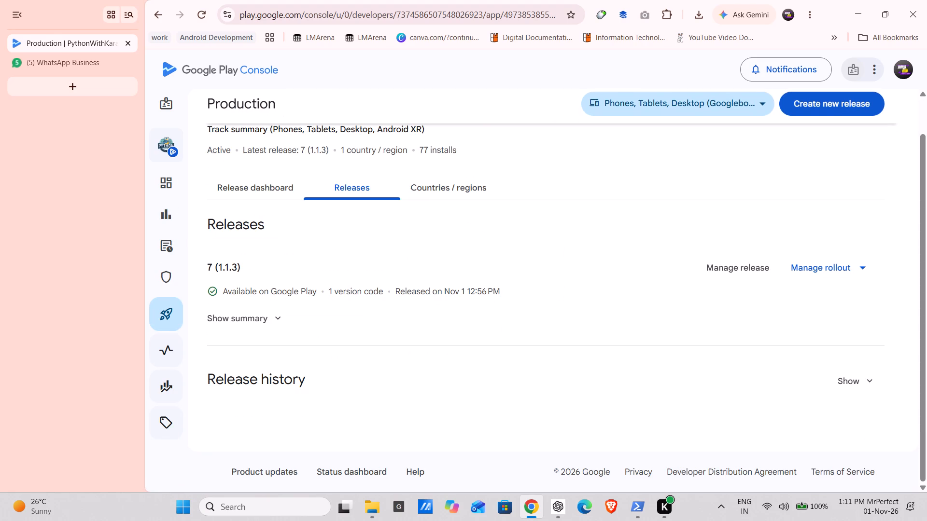
left_click(816, 267)
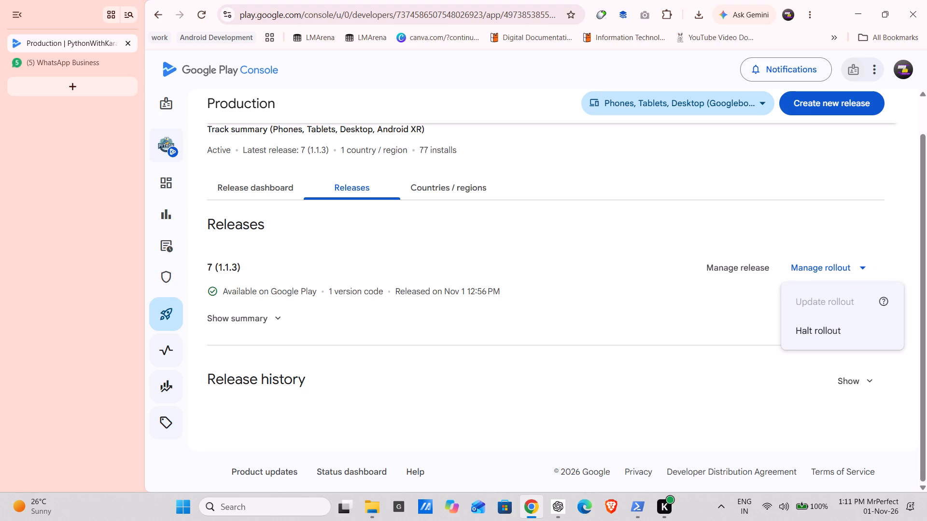
left_click(755, 271)
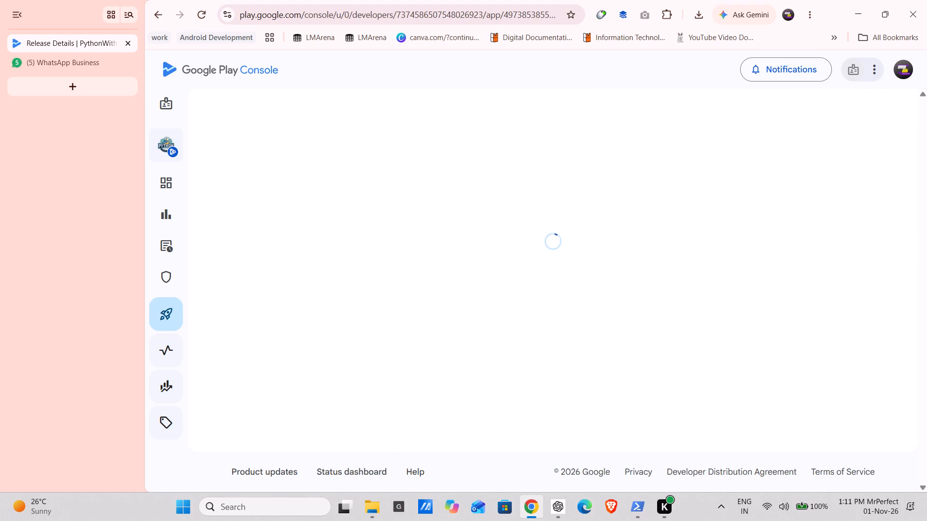
scroll(537, 253, "down", 2)
scroll(696, 293, "down", 3)
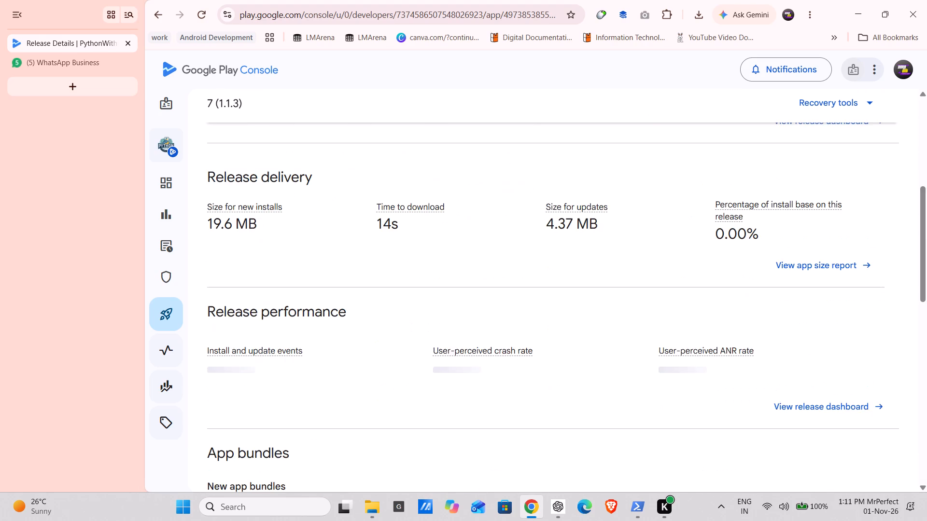
scroll(696, 297, "down", 5)
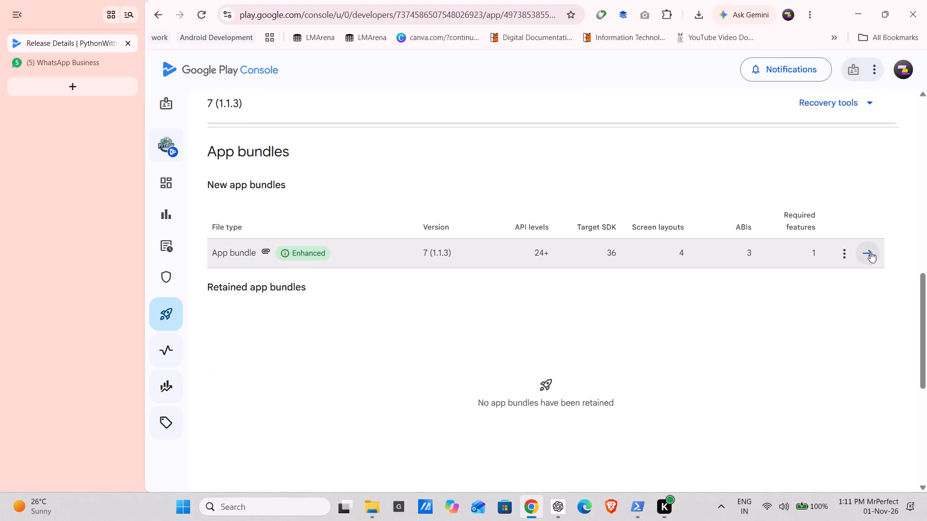
Inspect the Details, Downloads and Delivery information of app bundle 7 (1.1.3), and return to the release details.
left_click(871, 252)
scroll(656, 260, "down", 11)
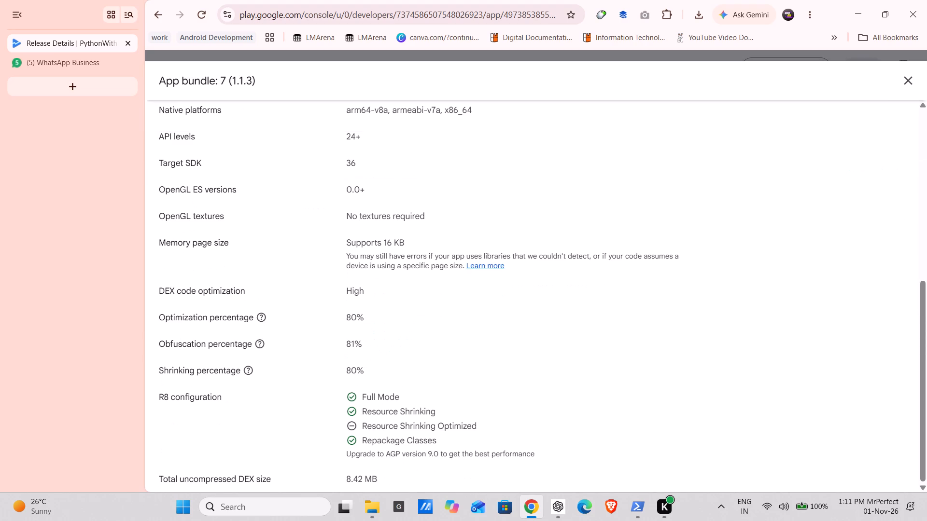
scroll(641, 288, "up", 4)
scroll(641, 288, "down", 4)
scroll(641, 288, "up", 6)
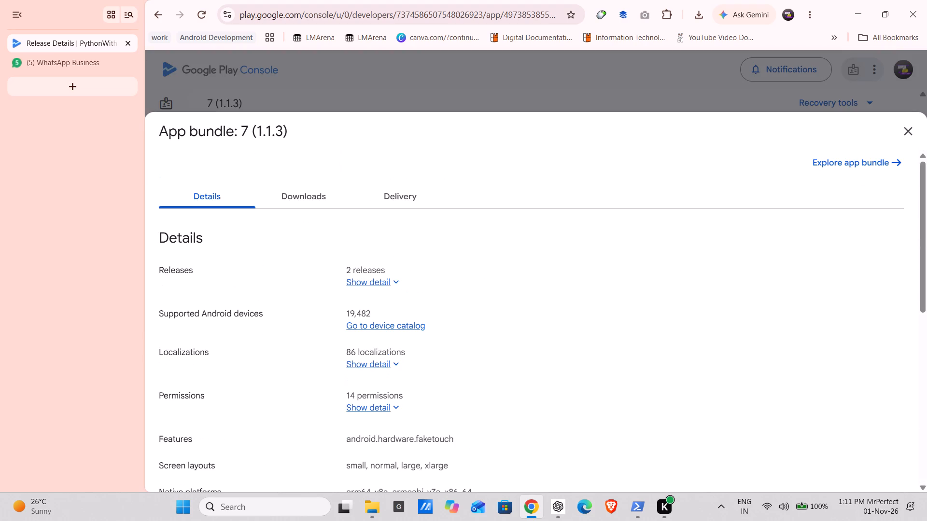
left_click(338, 209)
left_click(425, 206)
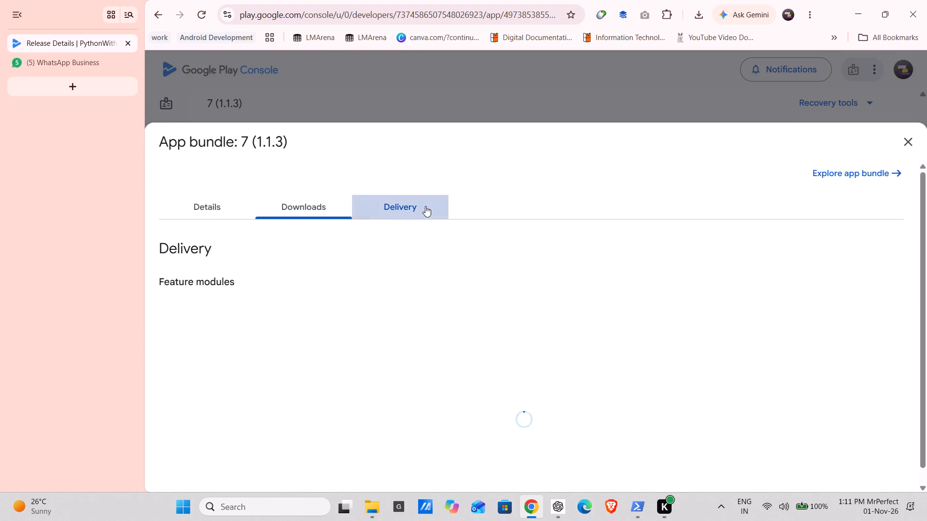
left_click(908, 148)
scroll(338, 282, "up", 5)
scroll(292, 273, "up", 7)
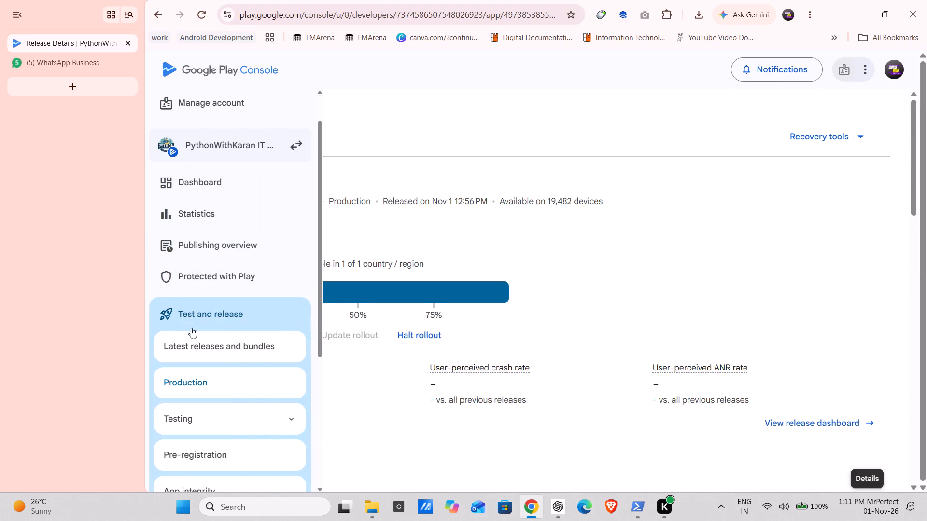
Open Latest releases and bundles and review the latest releases across tracks and the latest app bundles.
left_click(204, 340)
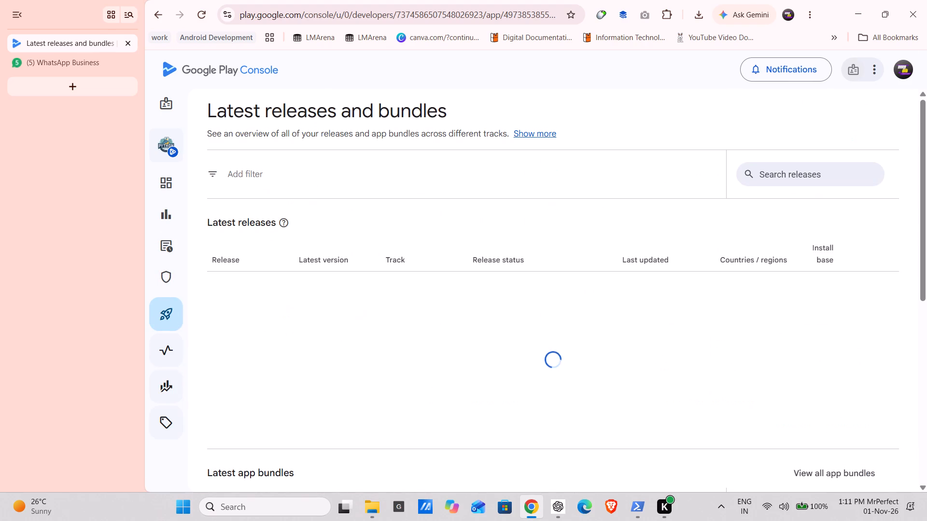
scroll(459, 332, "down", 1)
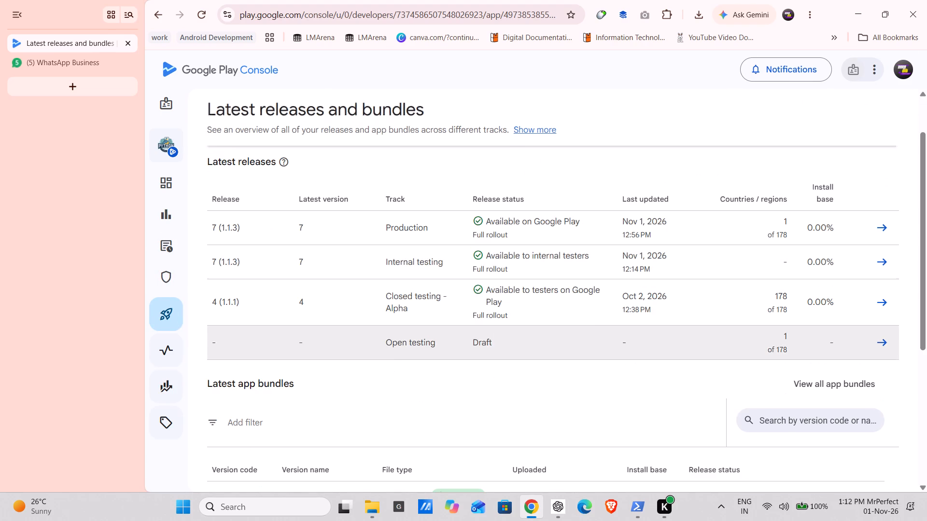
scroll(461, 320, "down", 4)
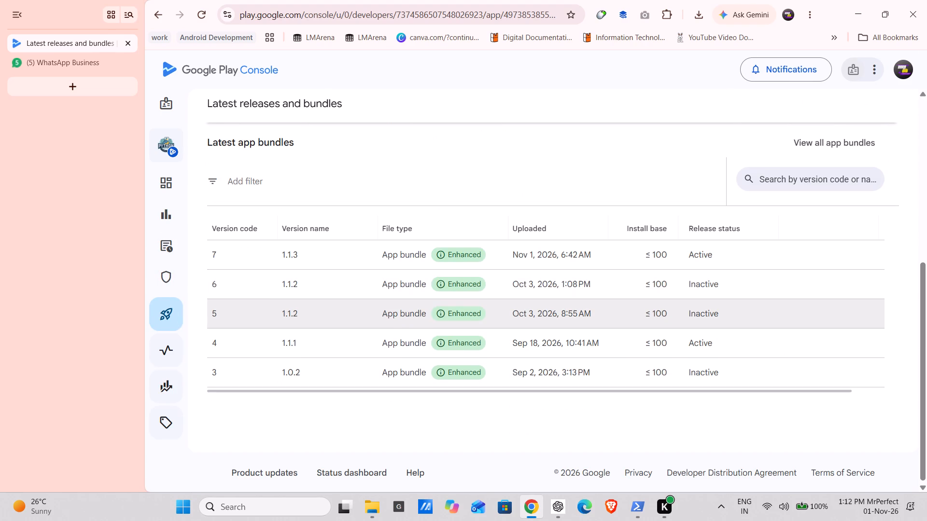
scroll(448, 289, "up", 2)
scroll(393, 309, "up", 3)
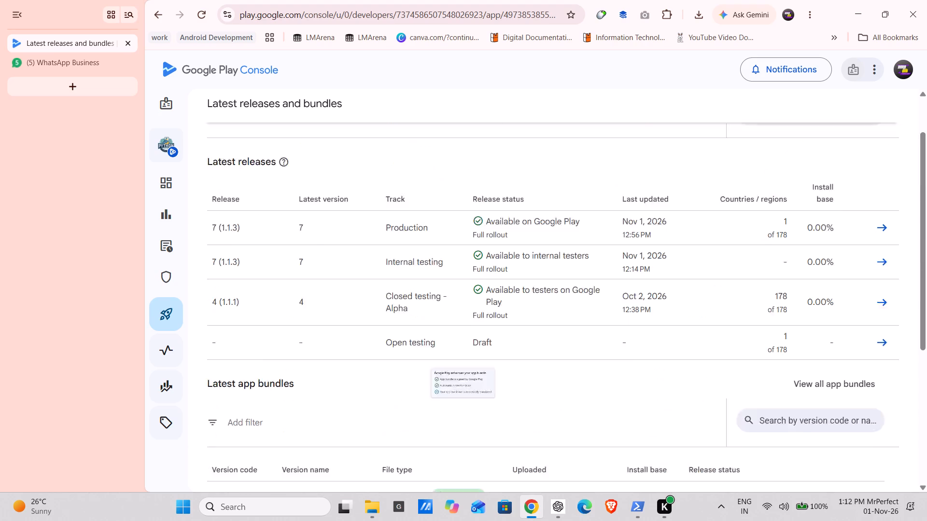
scroll(393, 309, "up", 2)
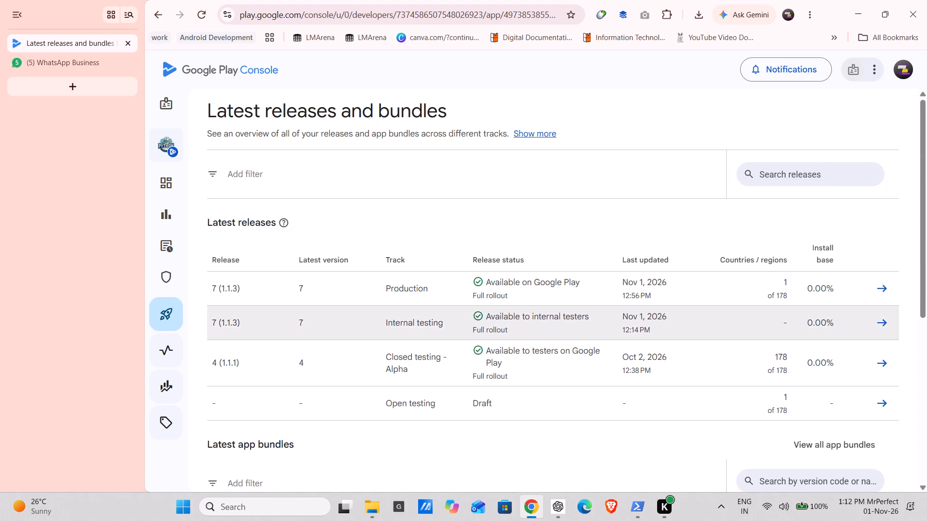
scroll(410, 315, "down", 5)
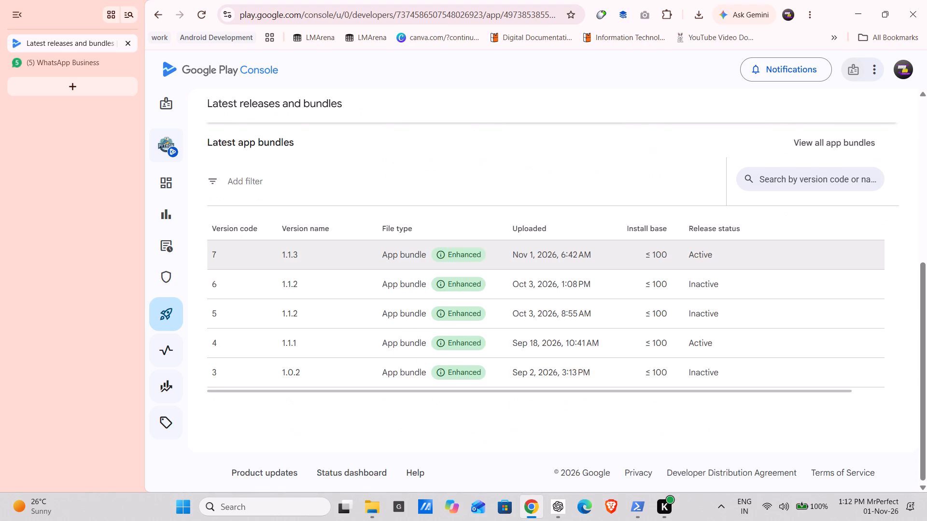
scroll(783, 288, "down", 2)
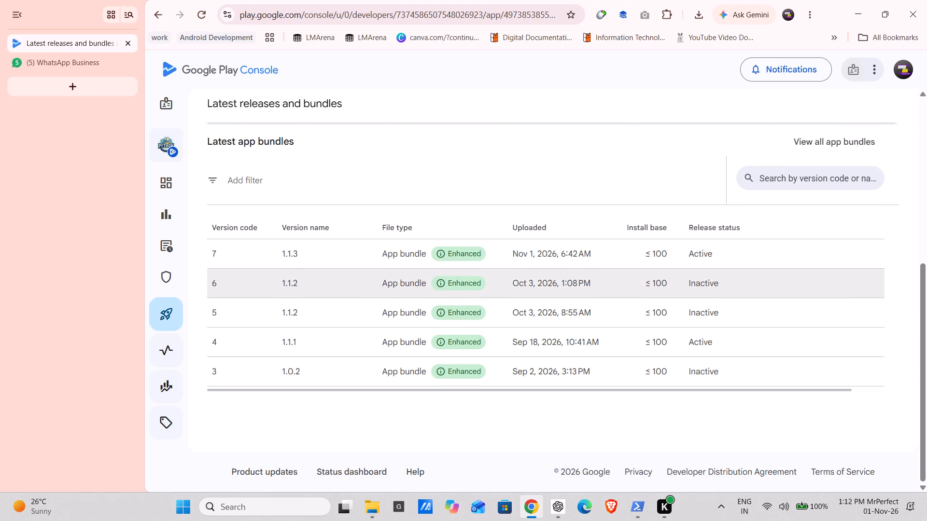
Open the app version page of bundle 6 (1.1.2) from the latest app bundles.
left_click(343, 290)
left_click_drag(398, 389, 543, 398)
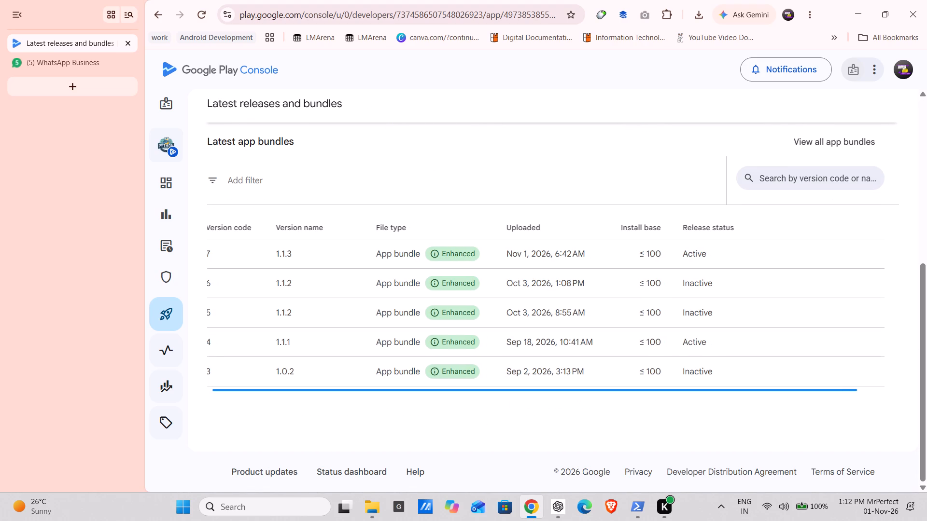
left_click_drag(543, 398, 637, 402)
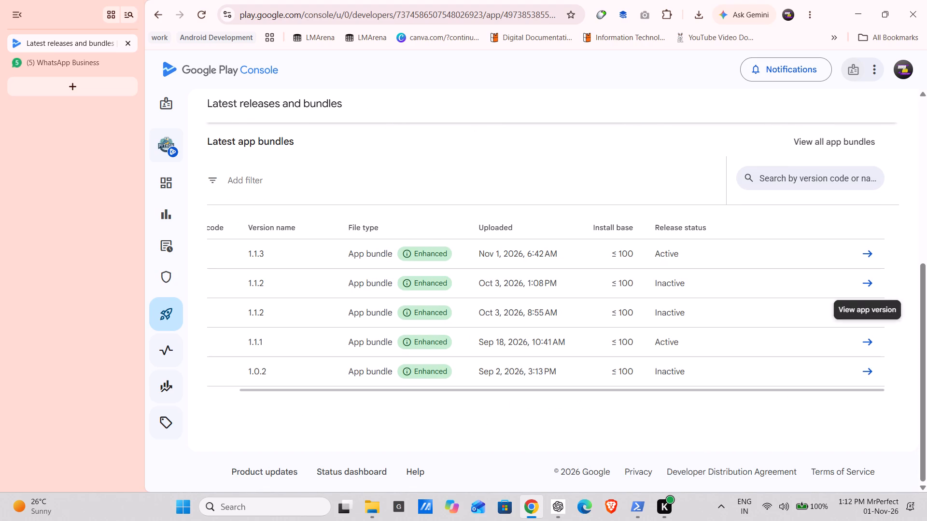
left_click_drag(622, 389, 680, 378)
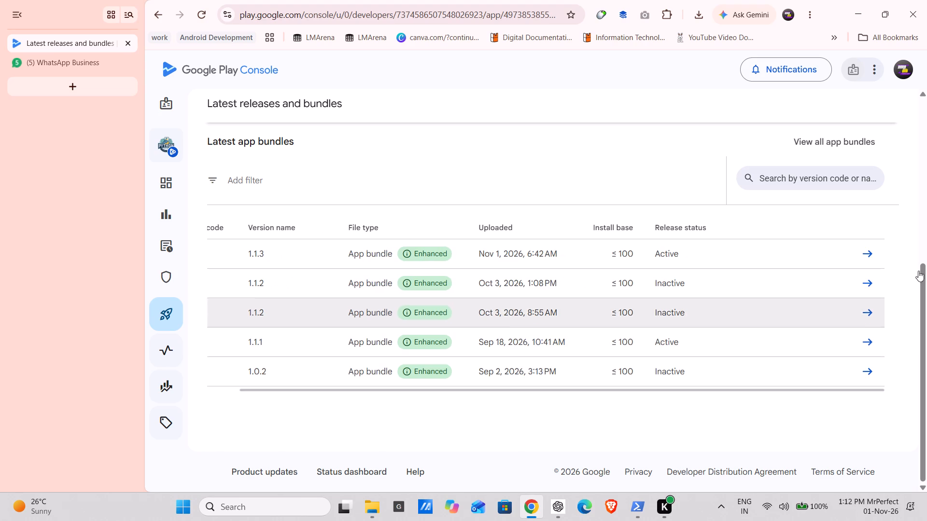
left_click(868, 282)
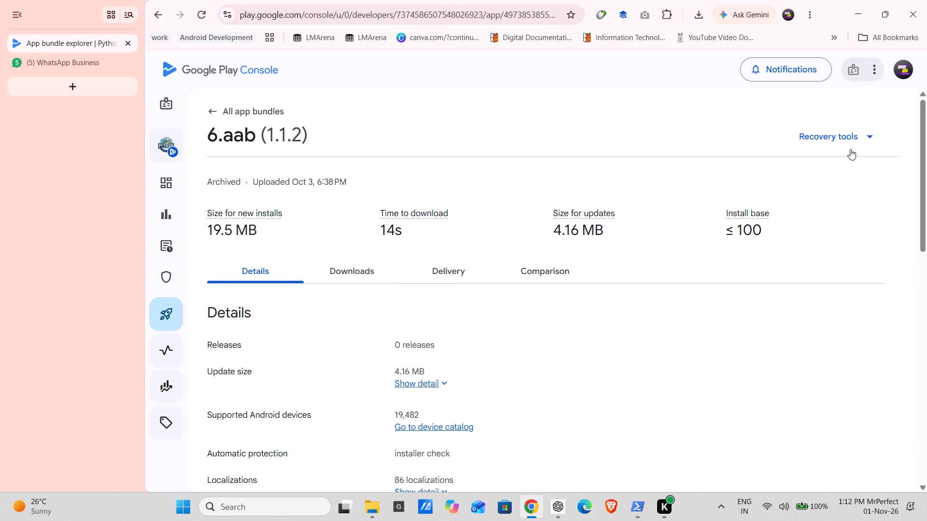
Initiate a recovery prompt for users to update from app bundle 6 (1.1.2), targeting all users on this version.
left_click(856, 146)
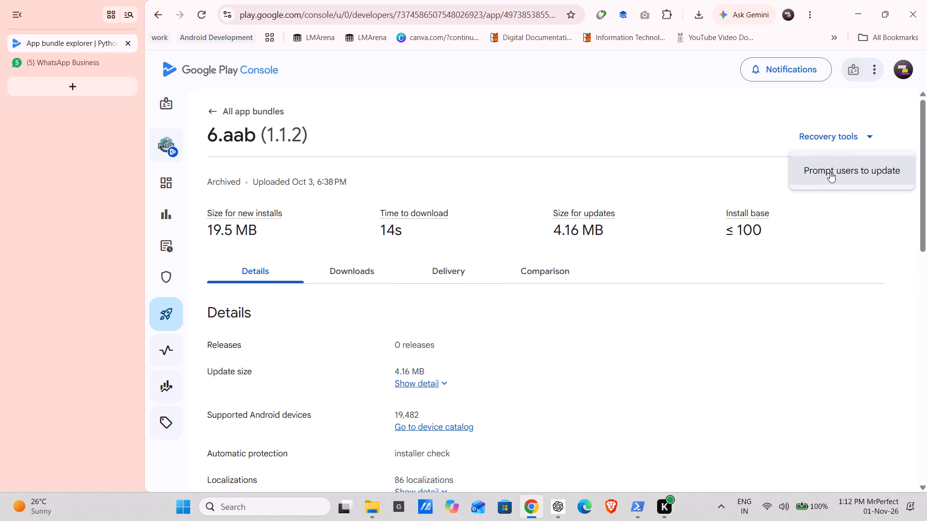
left_click(832, 171)
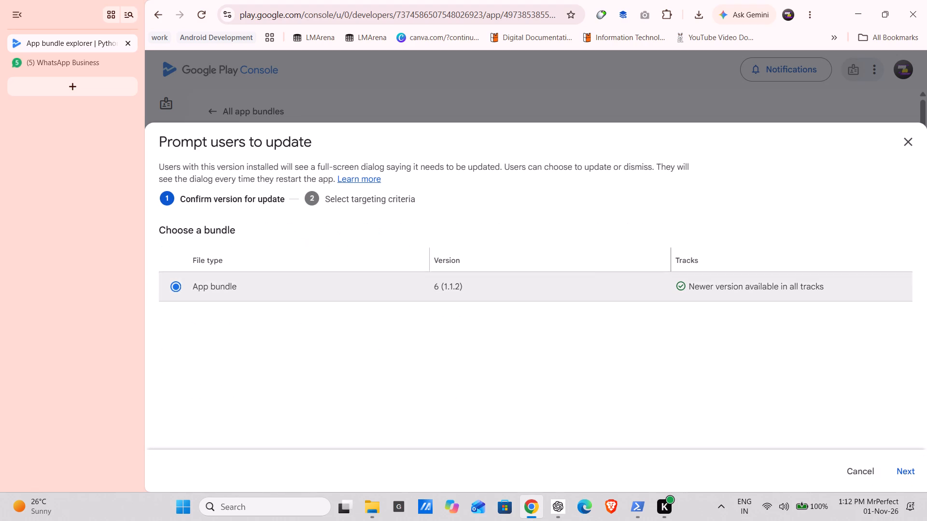
left_click(894, 465)
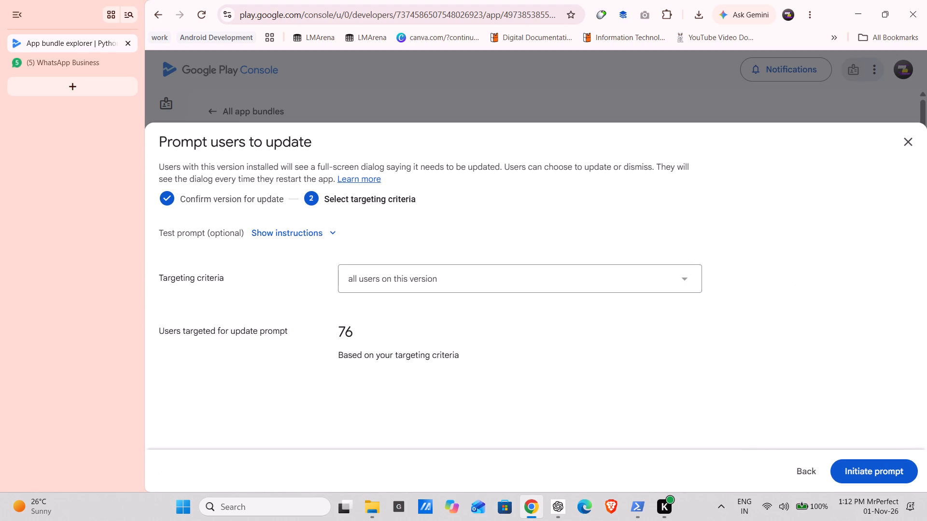
left_click(593, 271)
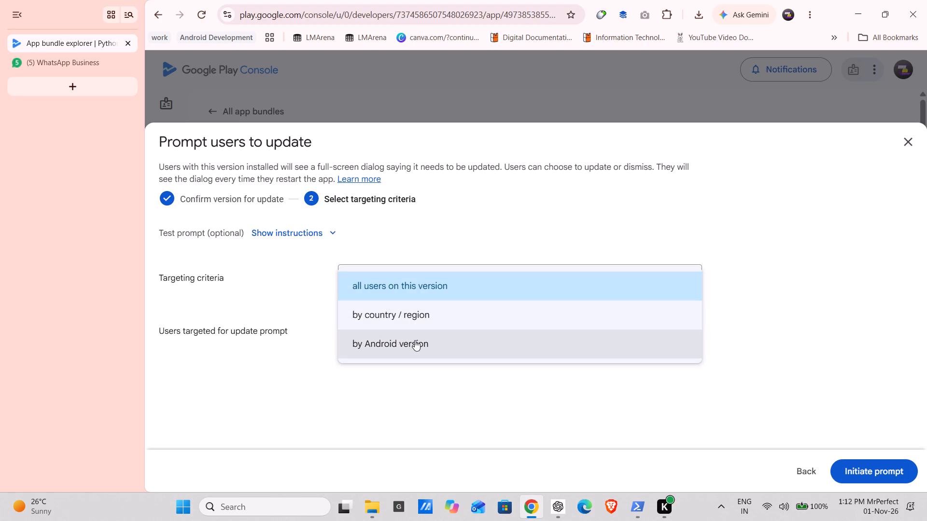
left_click(436, 288)
scroll(525, 326, "down", 2)
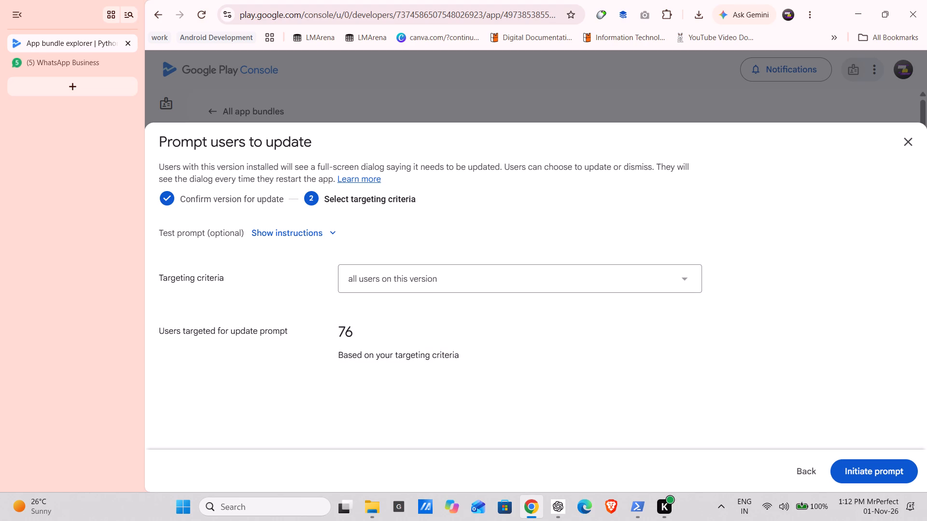
left_click(887, 466)
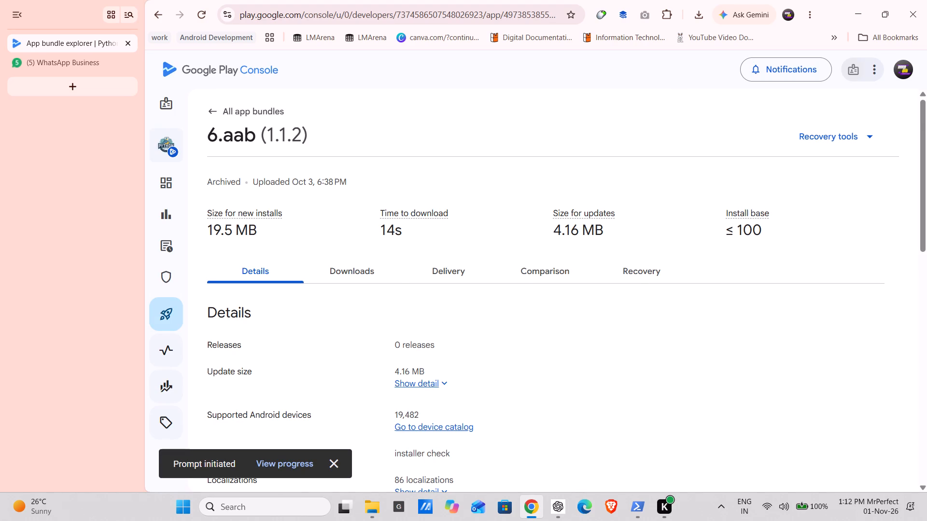
Review the details of bundle 6.aab (1.1.2) and return to the All app bundles list.
scroll(512, 318, "down", 11)
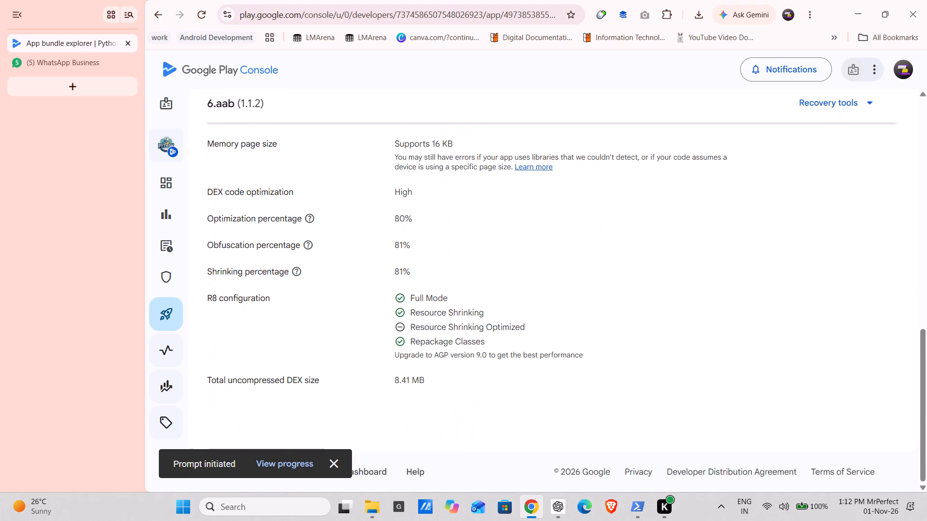
scroll(509, 343, "up", 1)
scroll(509, 343, "down", 1)
scroll(492, 346, "up", 8)
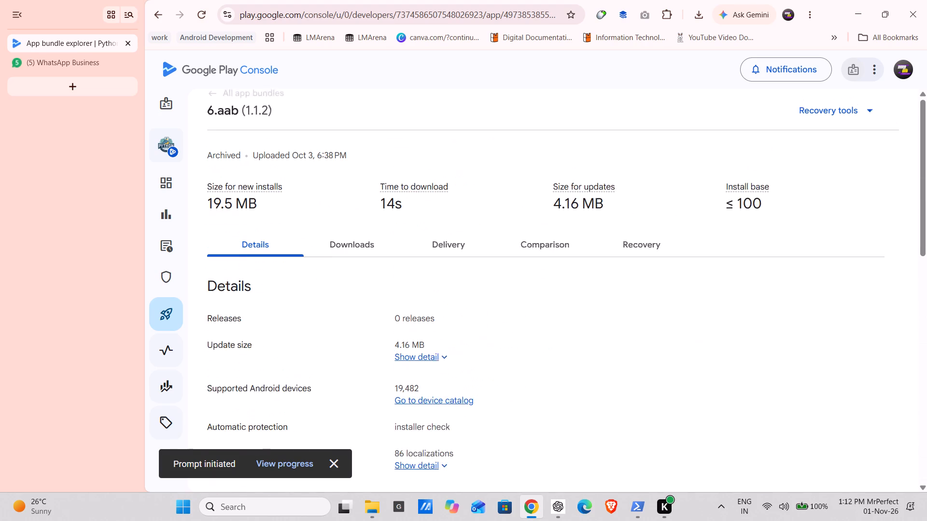
scroll(456, 343, "up", 9)
left_click(207, 113)
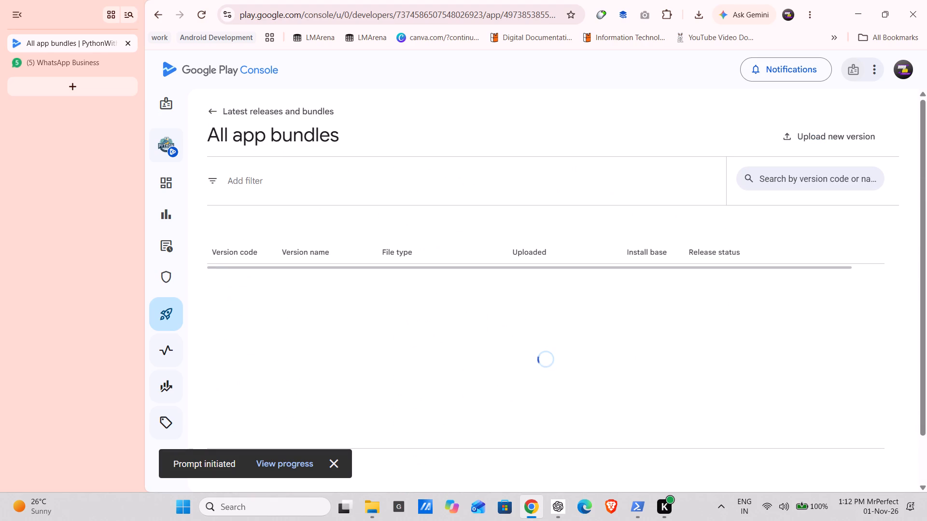
Dismiss the prompt notice, review the All app bundles list, and check the option for uploading a new version without uploading anything.
scroll(413, 323, "up", 1)
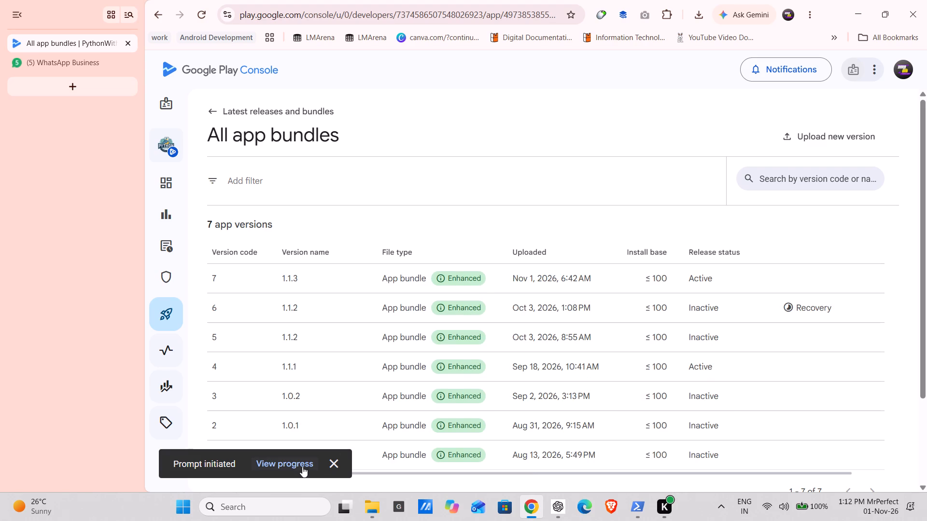
left_click(330, 461)
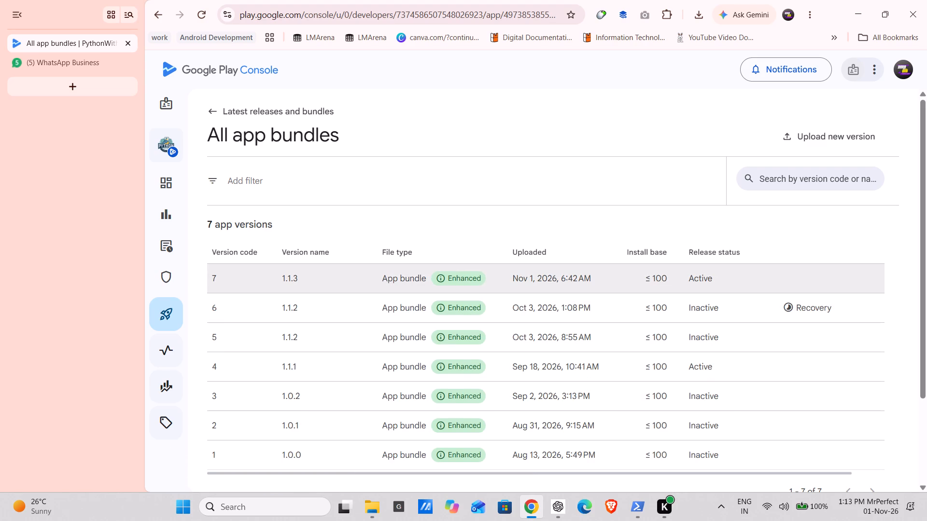
scroll(673, 271, "up", 5)
scroll(496, 247, "down", 3)
scroll(473, 254, "up", 8)
left_click(814, 137)
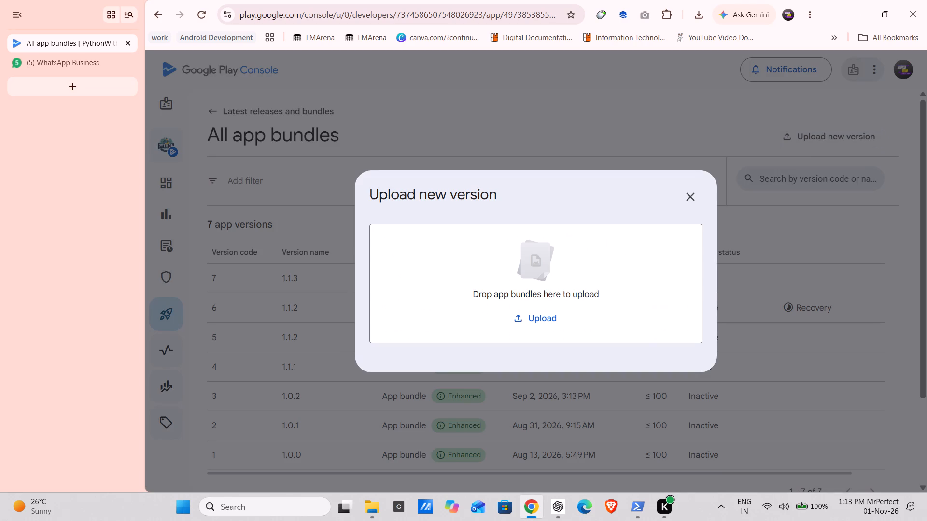
left_click(684, 205)
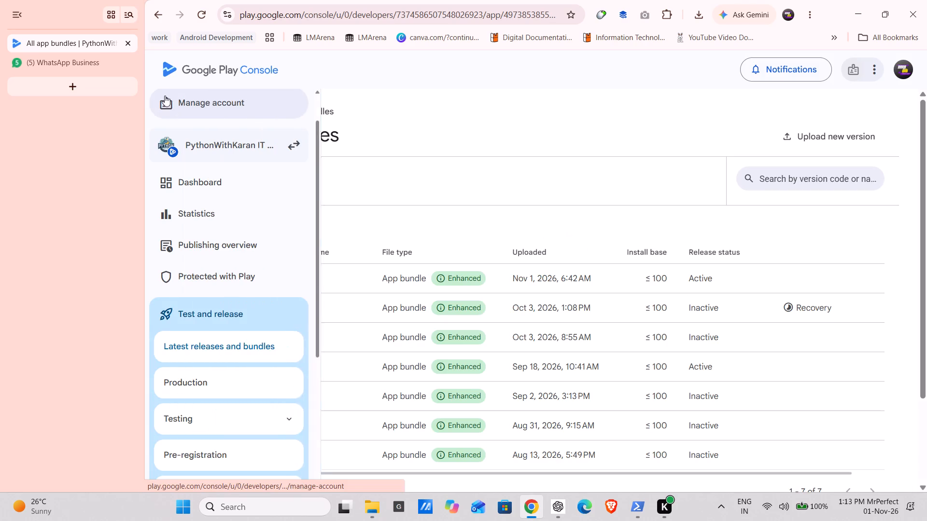
Return to Latest releases and bundles and review the latest releases and app bundles.
left_click(214, 115)
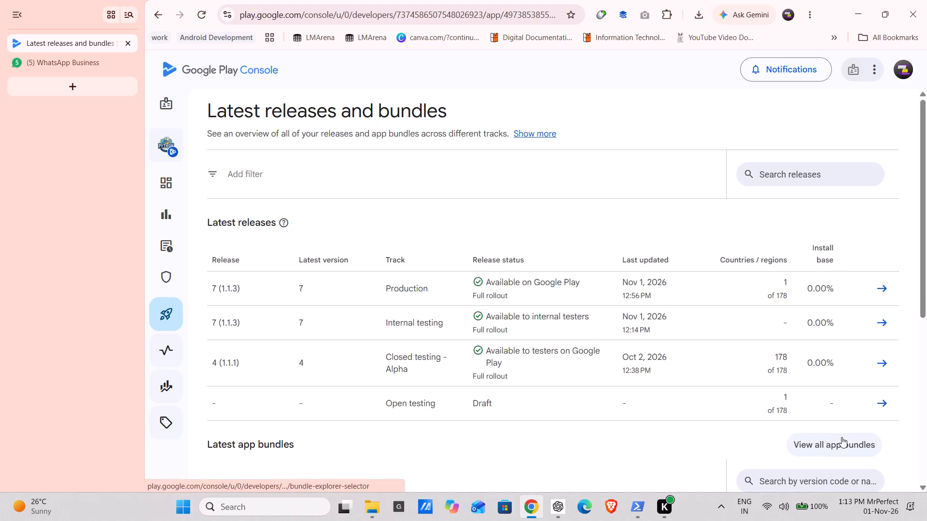
scroll(559, 384, "down", 1)
scroll(712, 360, "down", 2)
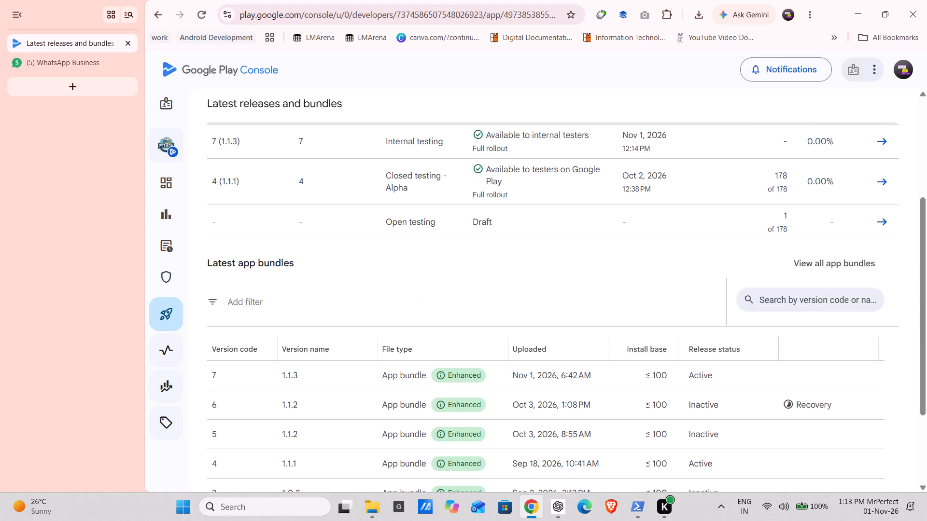
scroll(787, 311, "down", 3)
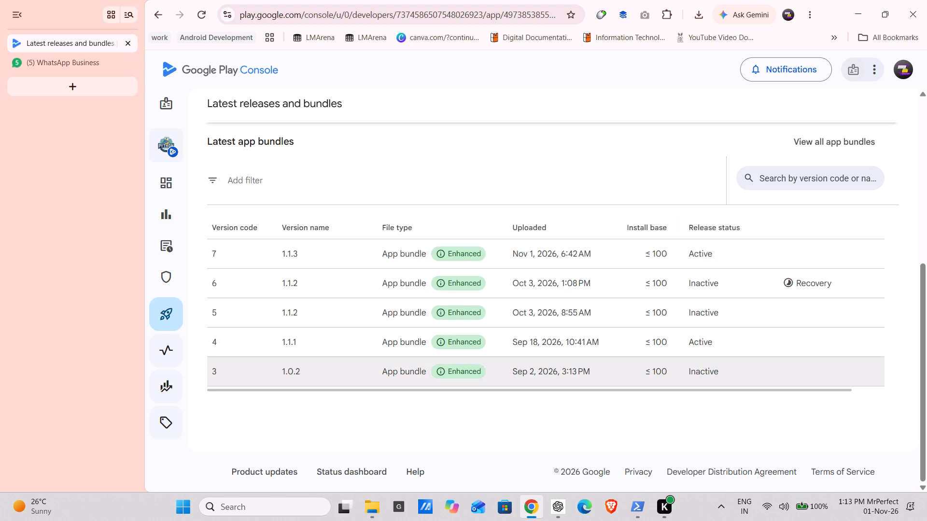
scroll(493, 335, "up", 5)
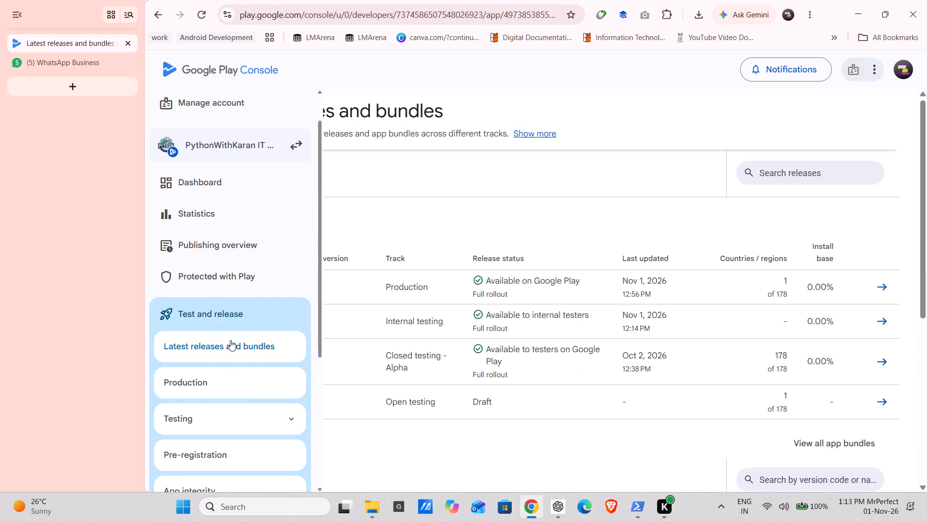
Open the Production track and set its release dashboard to show release 6 (1.1.2).
left_click(204, 384)
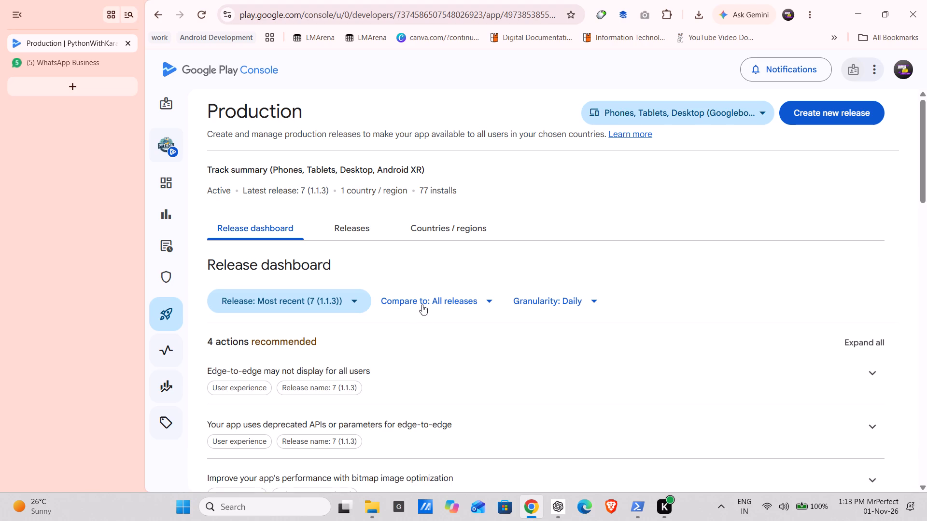
left_click(364, 299)
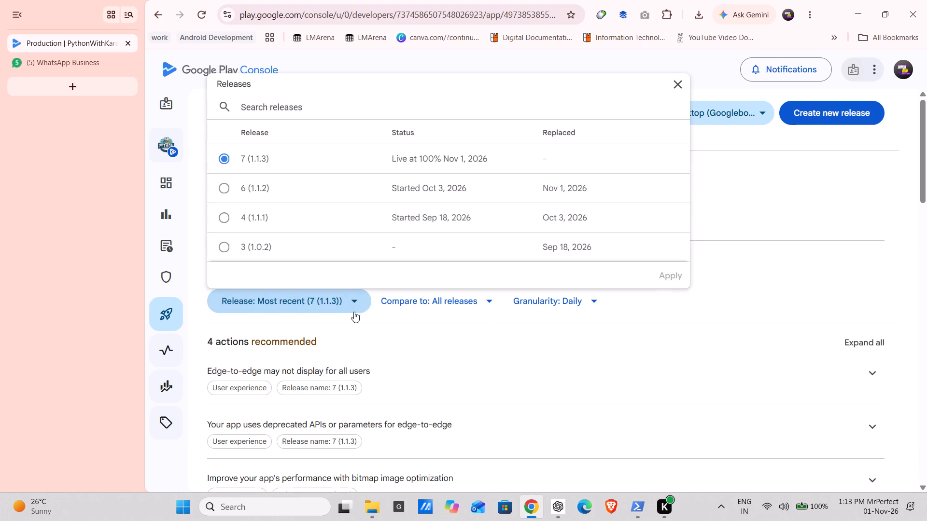
left_click(299, 190)
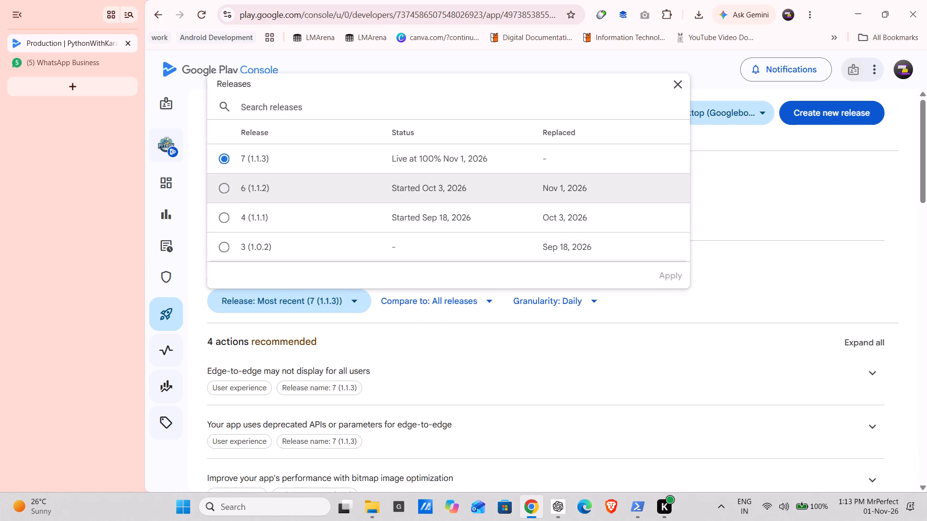
left_click(226, 190)
left_click(669, 274)
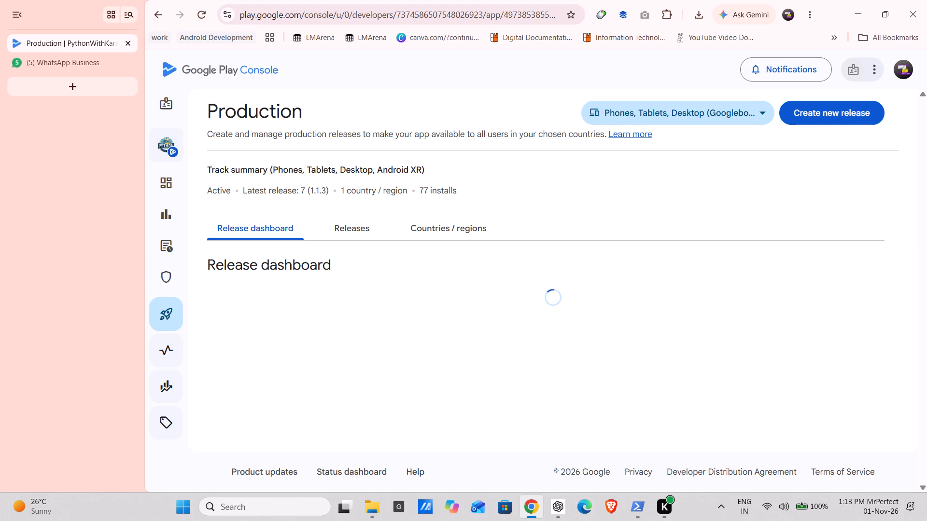
Create a new production release and add app bundle 6 (1.1.2) to it from the library.
left_click(859, 108)
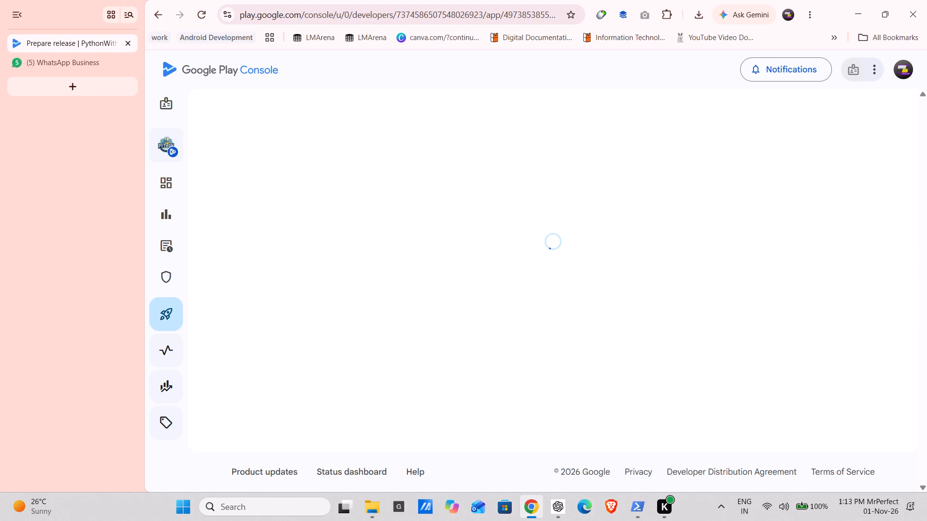
left_click(577, 403)
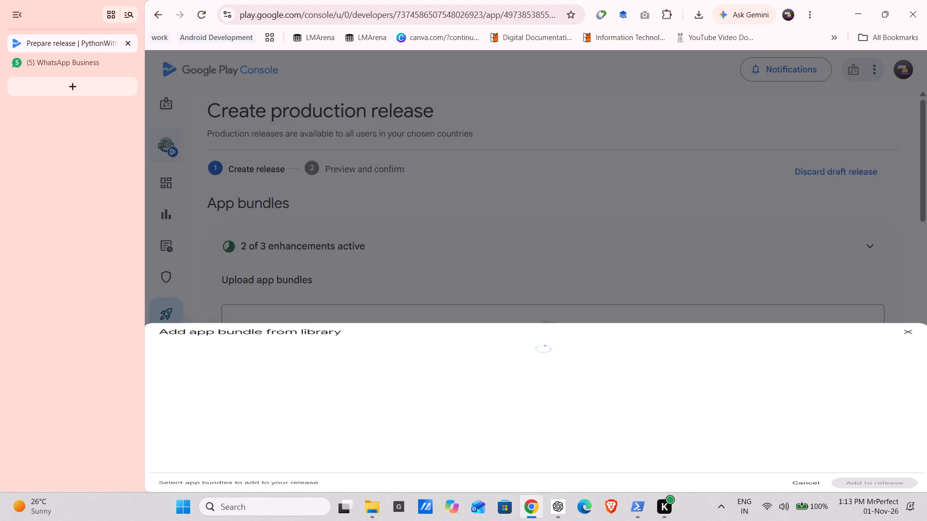
left_click(365, 193)
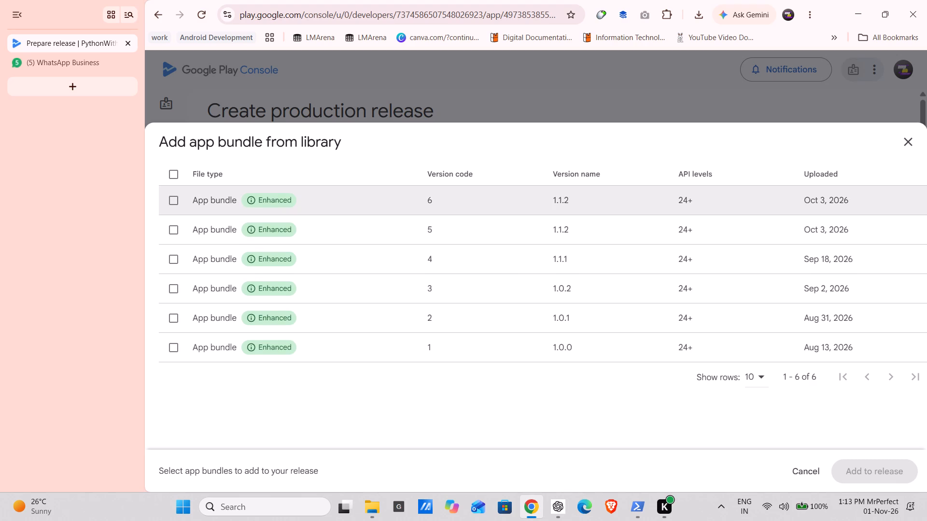
left_click(178, 199)
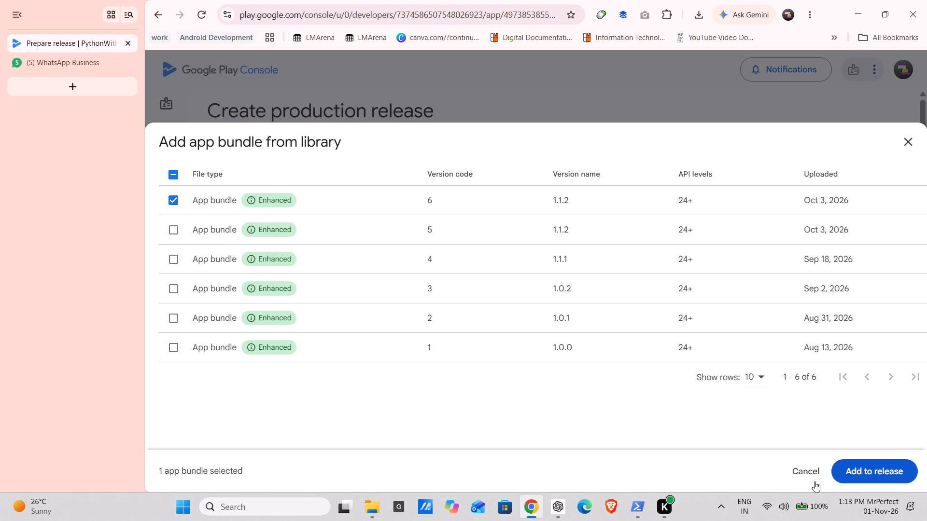
left_click(883, 465)
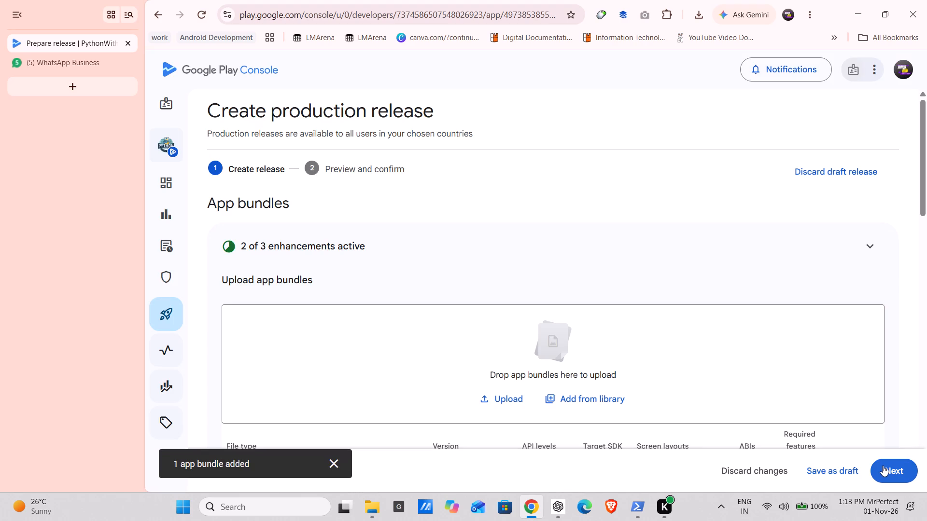
Examine the draft production release's added bundle, the included and not included previous versions, and the release details.
scroll(702, 303, "down", 3)
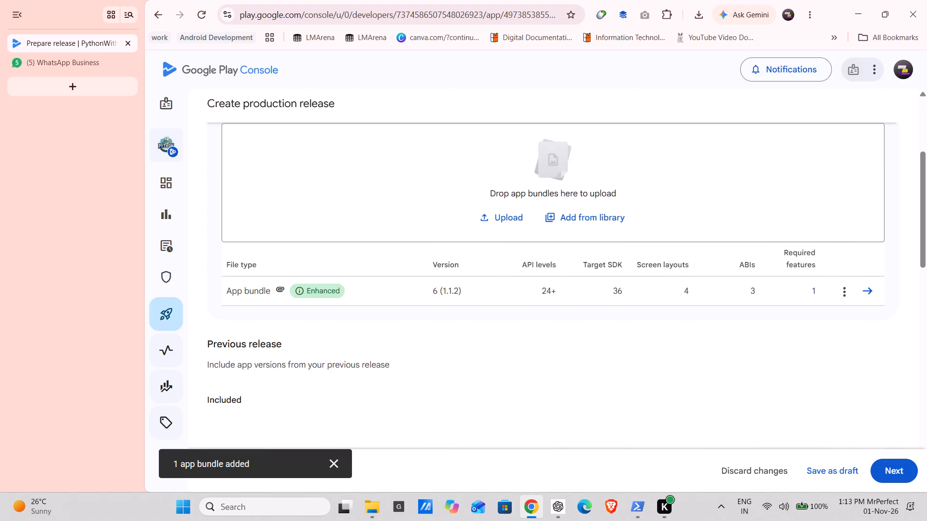
scroll(700, 306, "down", 3)
scroll(700, 306, "up", 4)
scroll(700, 306, "down", 5)
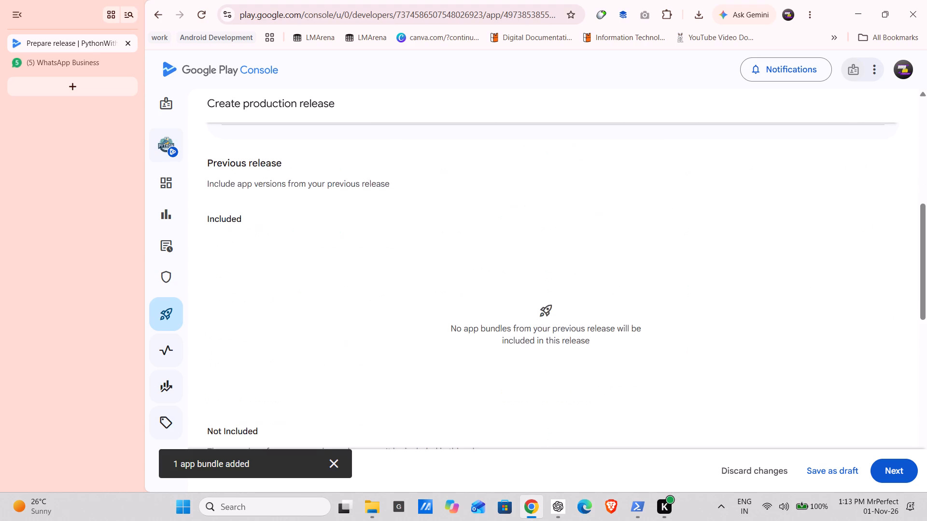
scroll(700, 306, "down", 7)
scroll(675, 321, "up", 3)
scroll(548, 331, "up", 9)
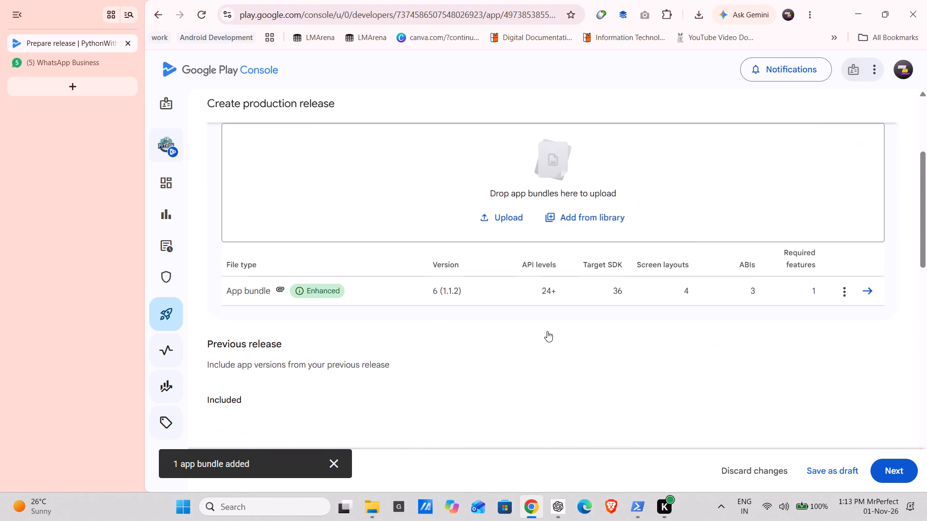
scroll(547, 331, "down", 5)
scroll(547, 331, "up", 5)
scroll(548, 321, "down", 4)
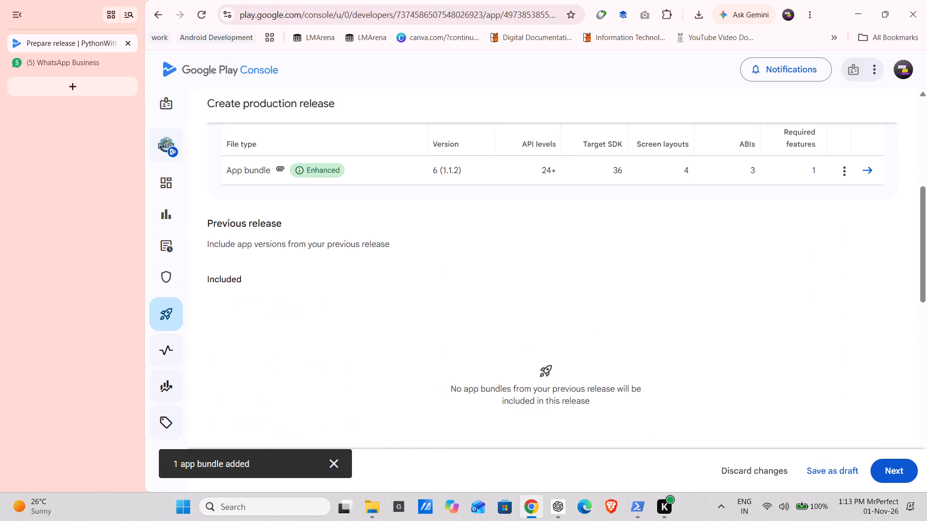
scroll(548, 321, "down", 6)
scroll(449, 254, "up", 2)
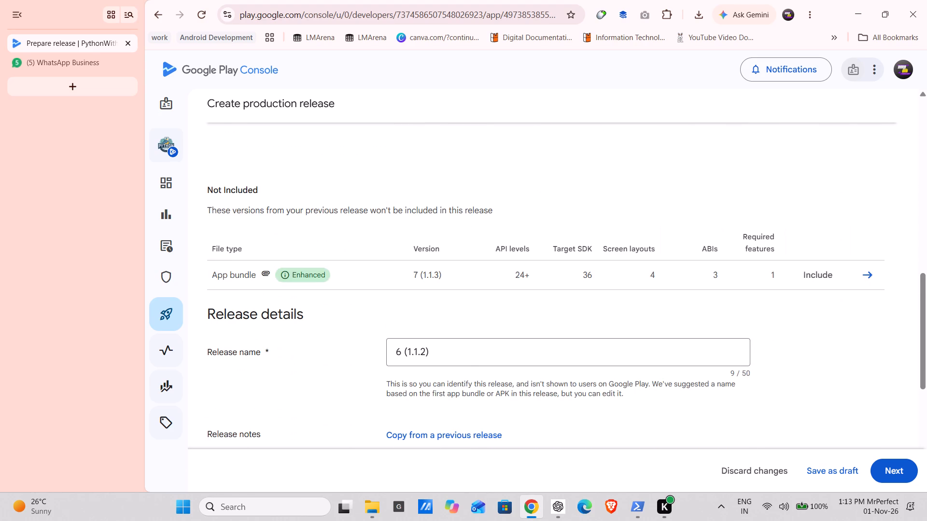
Copy the release notes from the previous Production release 6 (1.1.2) into the draft release.
scroll(407, 307, "down", 1)
scroll(417, 380, "down", 2)
left_click(472, 253)
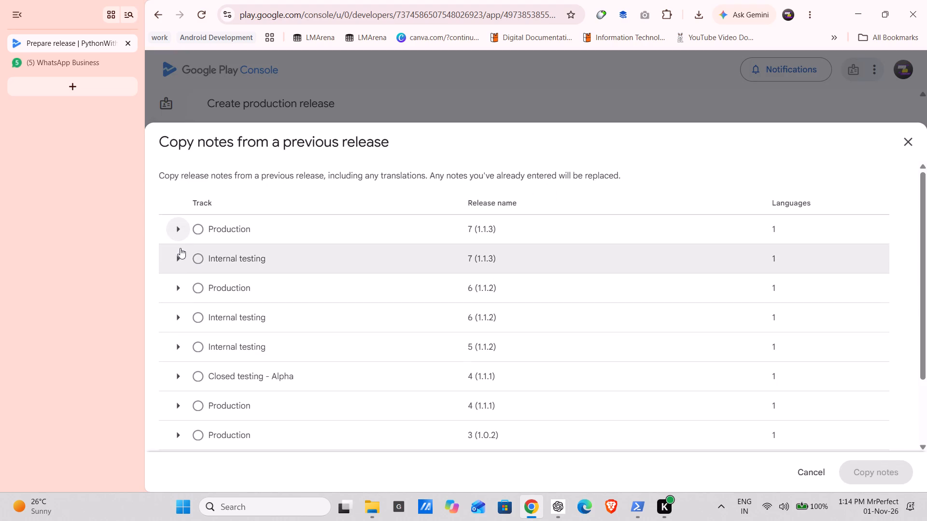
left_click(200, 286)
left_click(878, 476)
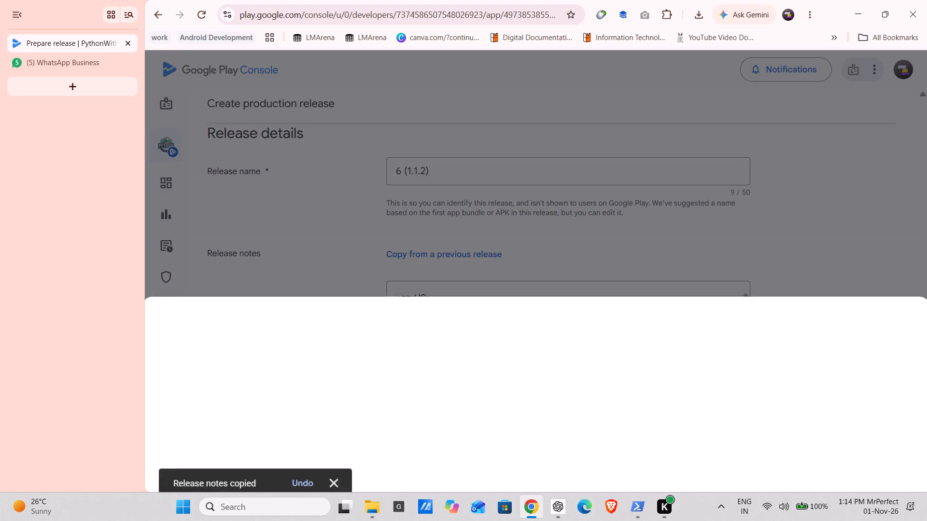
Check the draft release's bundle and copied release notes, and continue to Preview and confirm.
scroll(731, 318, "up", 10)
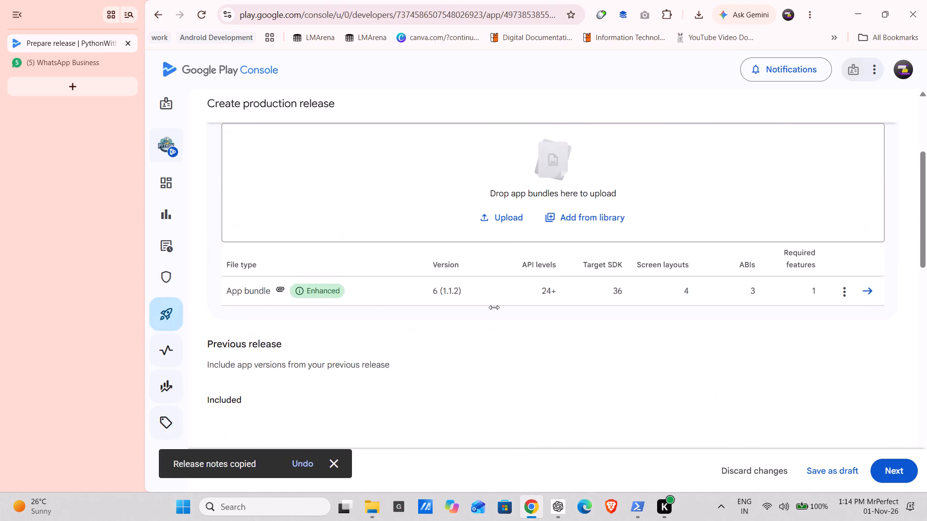
scroll(494, 307, "up", 9)
scroll(513, 290, "down", 6)
scroll(524, 291, "up", 3)
scroll(527, 290, "down", 9)
scroll(805, 358, "down", 2)
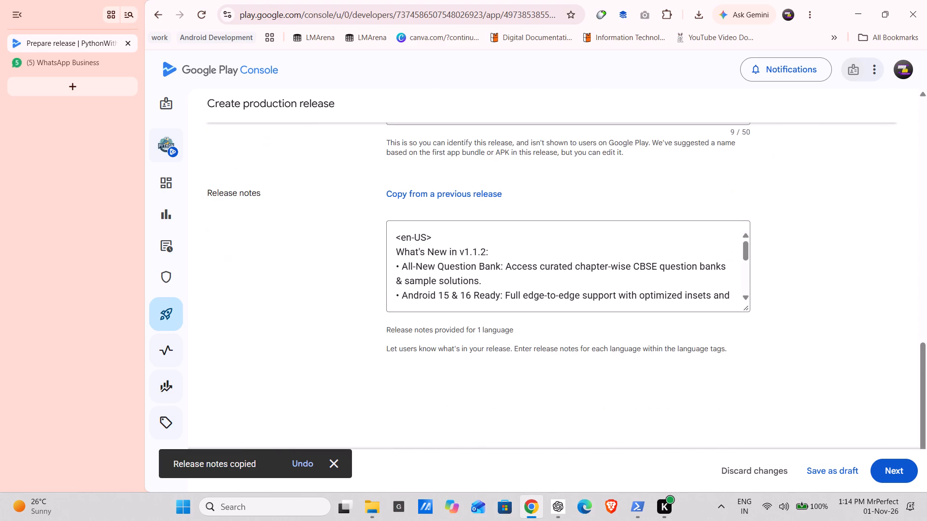
scroll(866, 442, "up", 2)
scroll(864, 436, "down", 2)
left_click(908, 476)
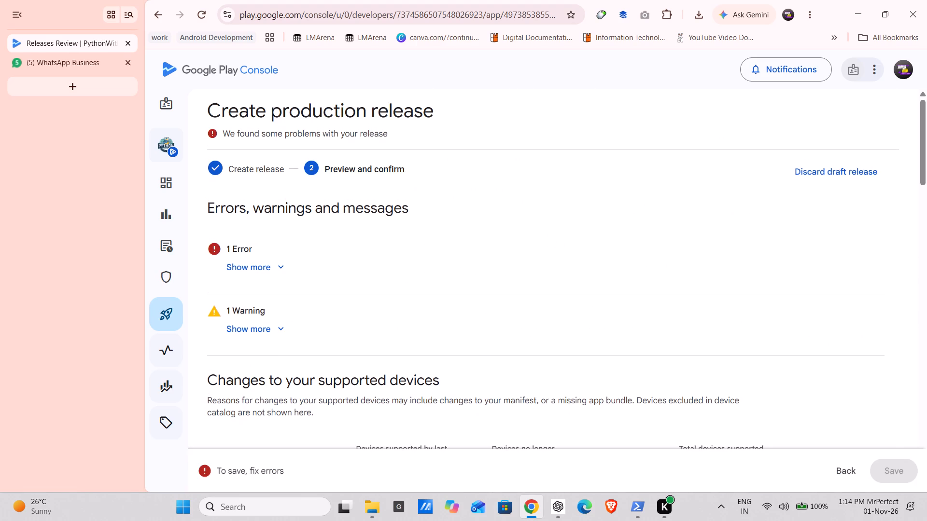
Expand the release's error and warning details and examine them along with the supported device changes and bundle summary.
left_click(280, 274)
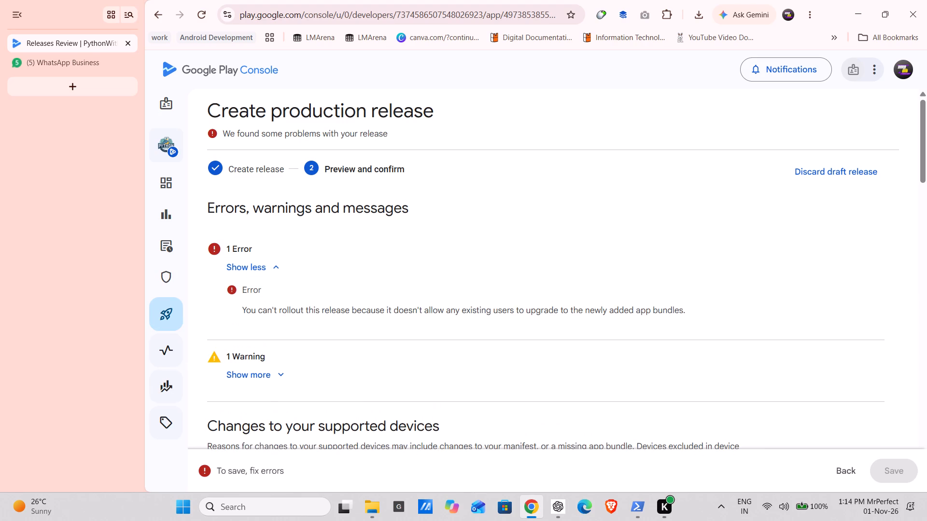
left_click(250, 377)
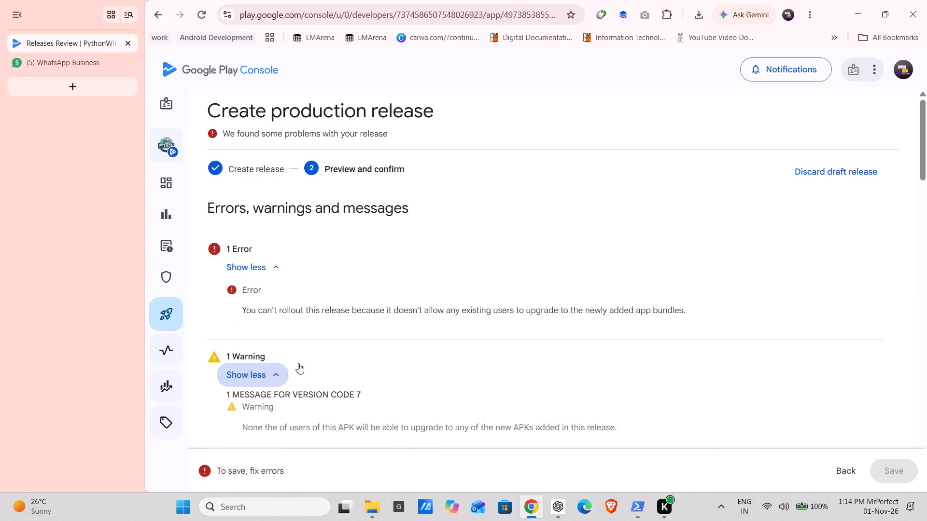
scroll(347, 338, "down", 2)
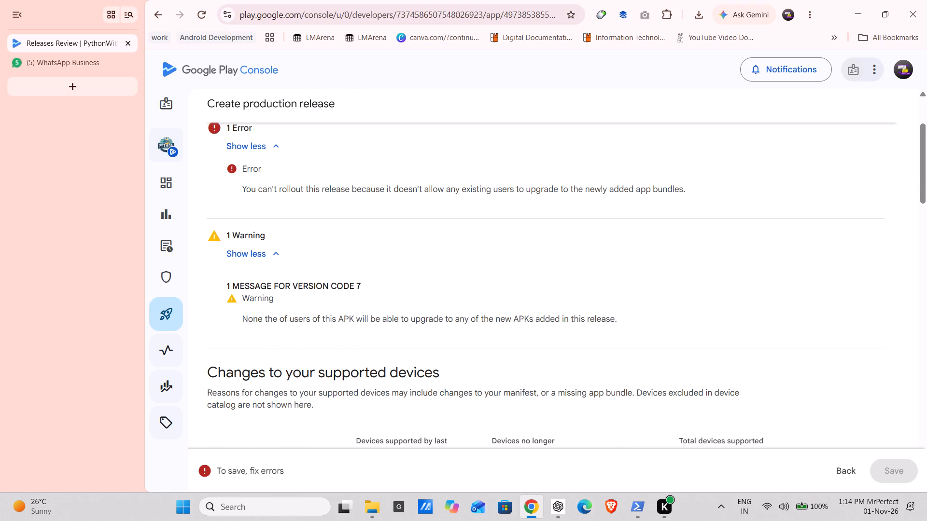
scroll(616, 297, "down", 12)
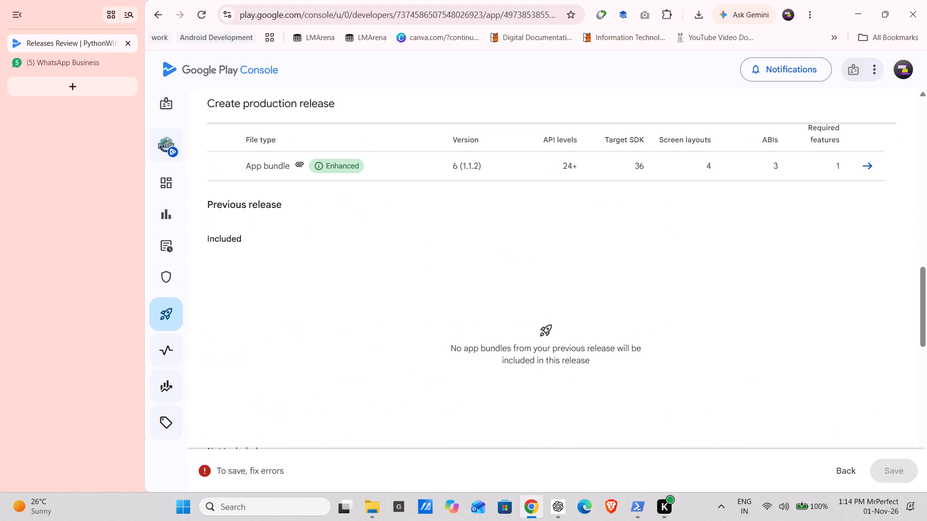
scroll(436, 410, "up", 12)
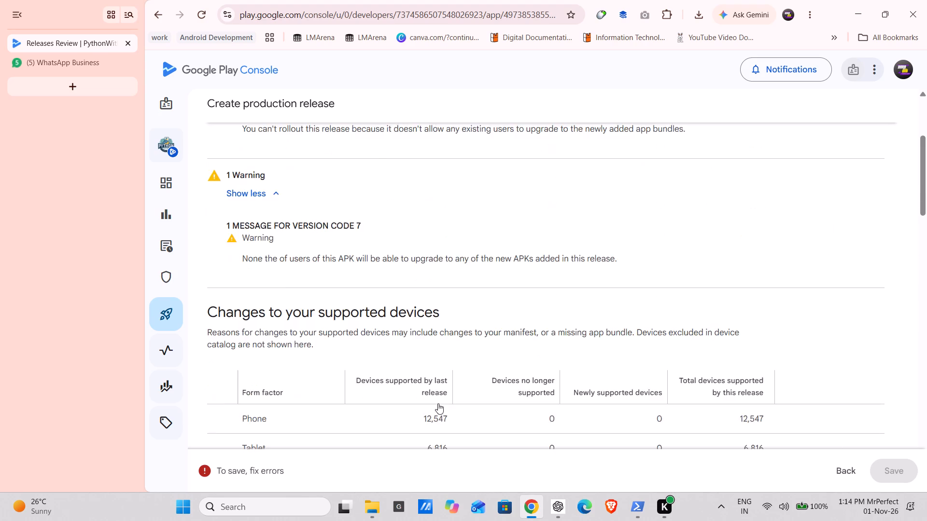
scroll(438, 403, "up", 8)
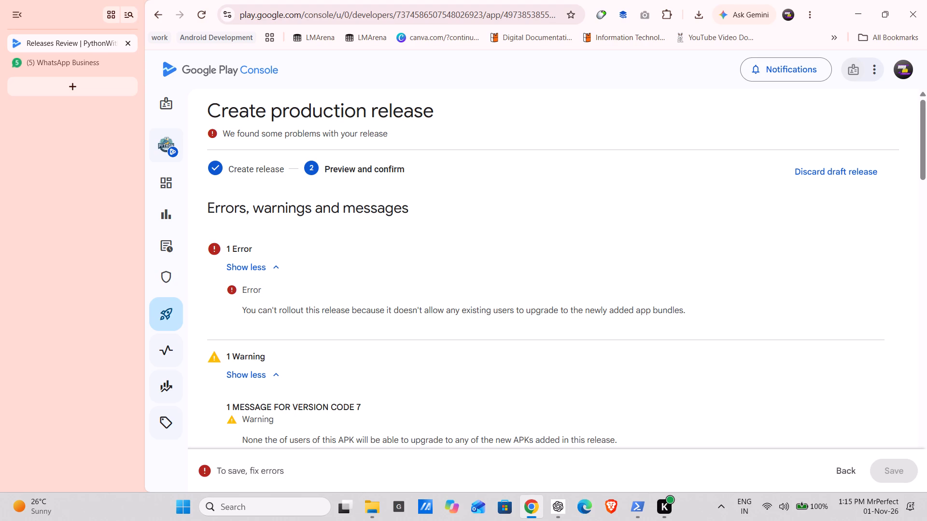
Open the Latest releases and bundles overview and examine the releases on each track and the latest app bundles.
scroll(270, 301, "up", 3)
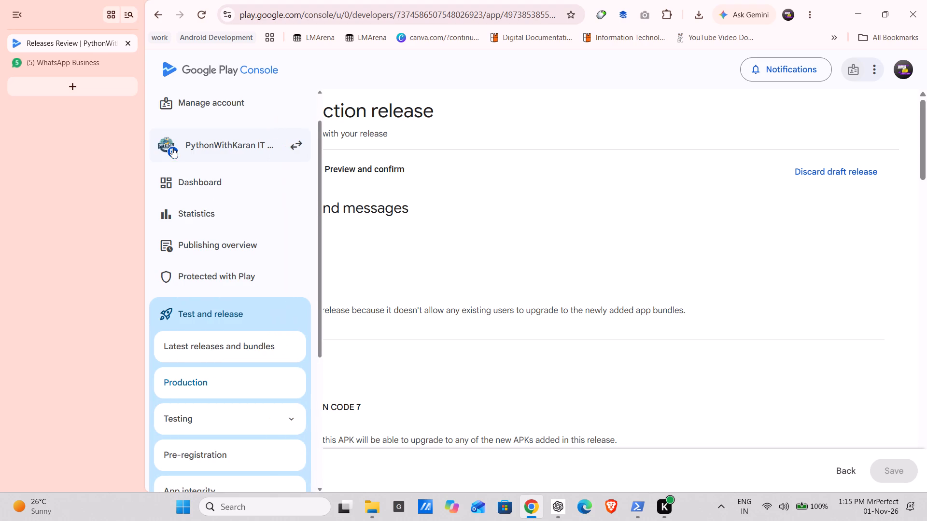
left_click(201, 344)
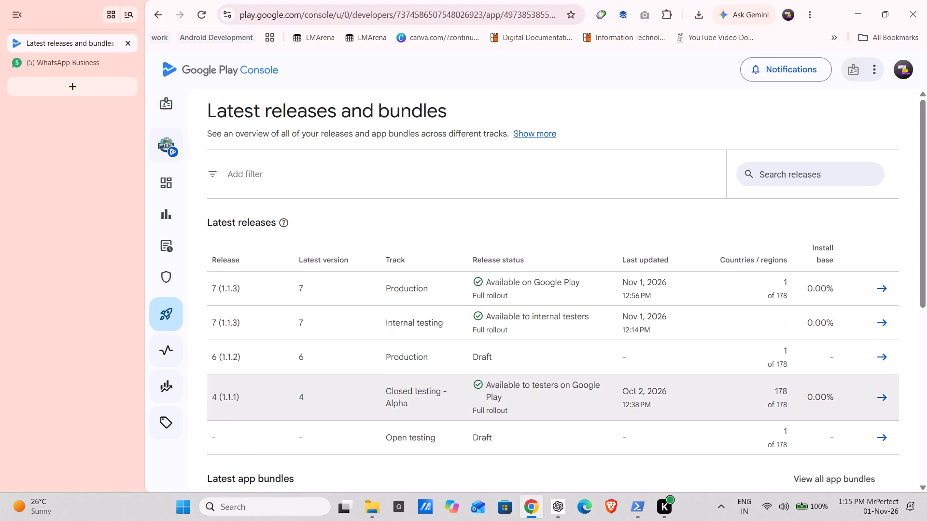
scroll(512, 416, "down", 1)
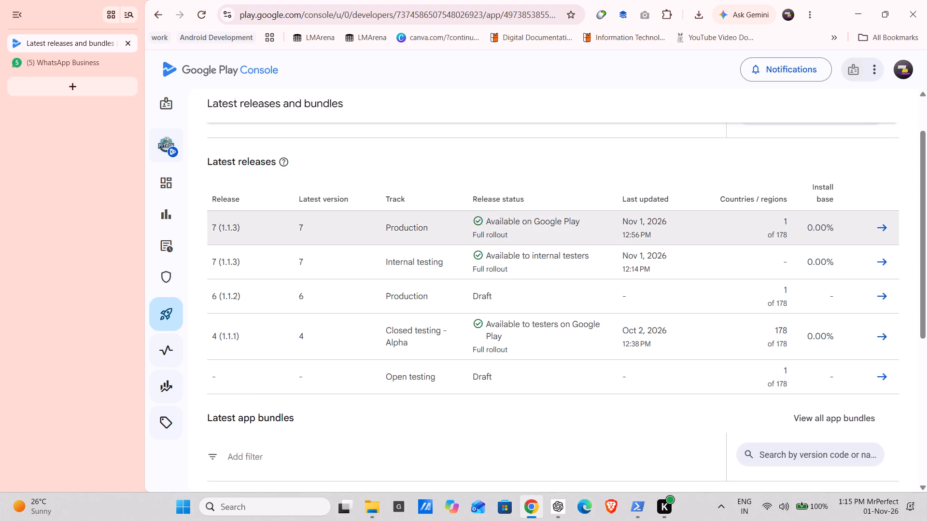
scroll(544, 423, "down", 4)
scroll(465, 370, "down", 1)
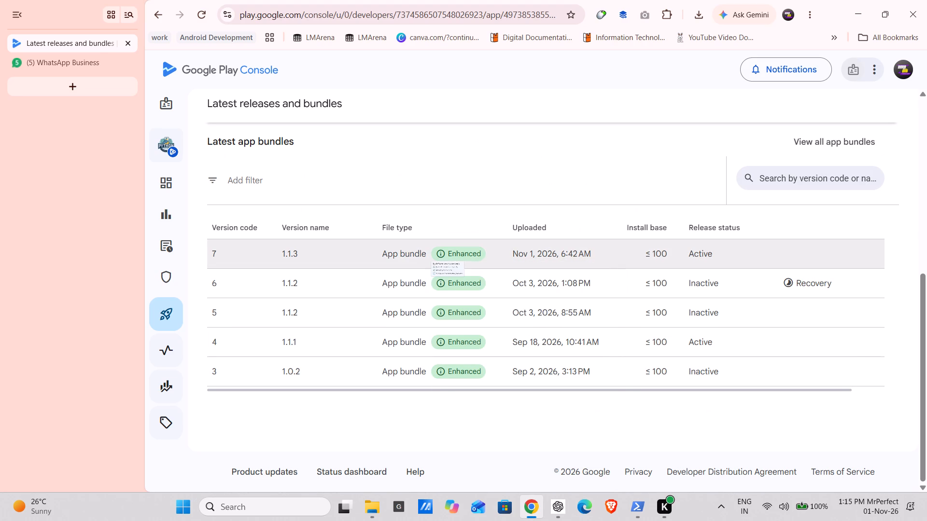
Switch to File Explorer, find PythonWithKaran-release.apk in the pythonwithkaran_app folder, and send it to the lyriq phone with Blip.
left_click(381, 513)
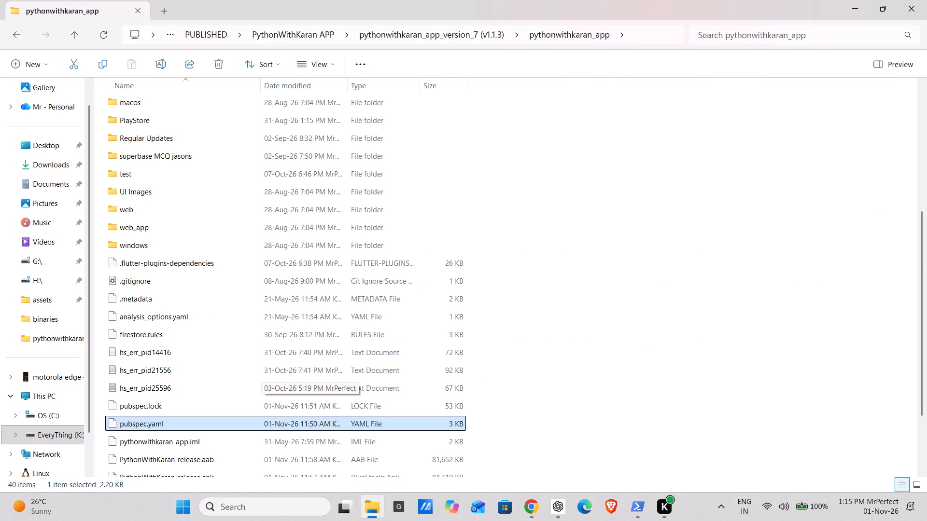
scroll(167, 364, "down", 4)
left_click(100, 40)
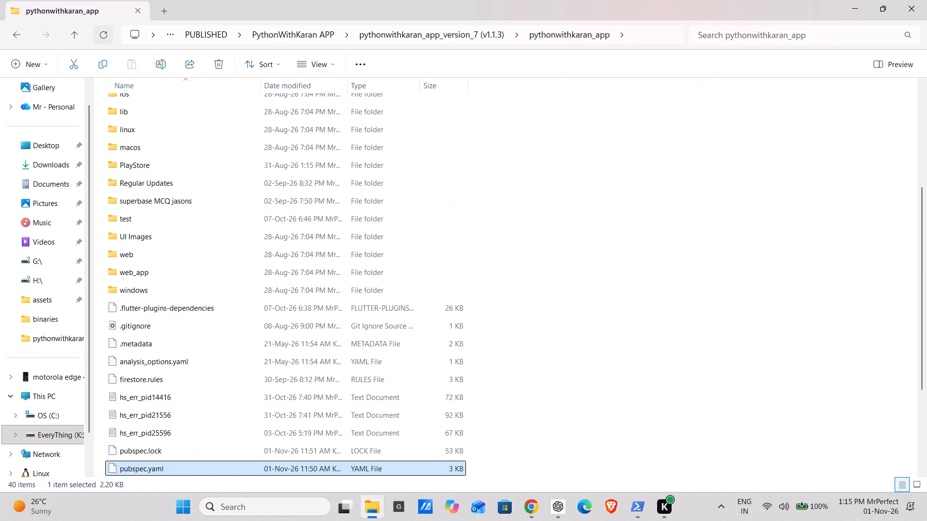
scroll(239, 254, "down", 2)
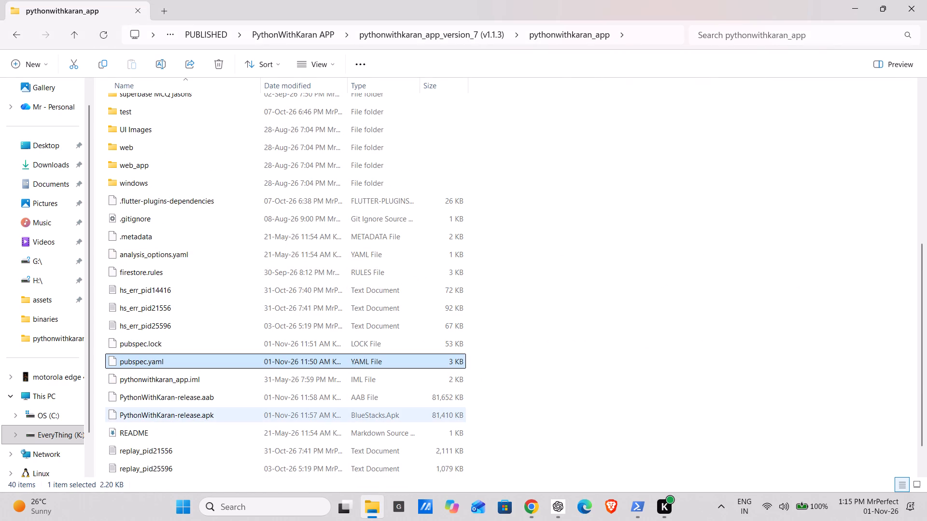
left_click(233, 420)
type("bli")
key("Return")
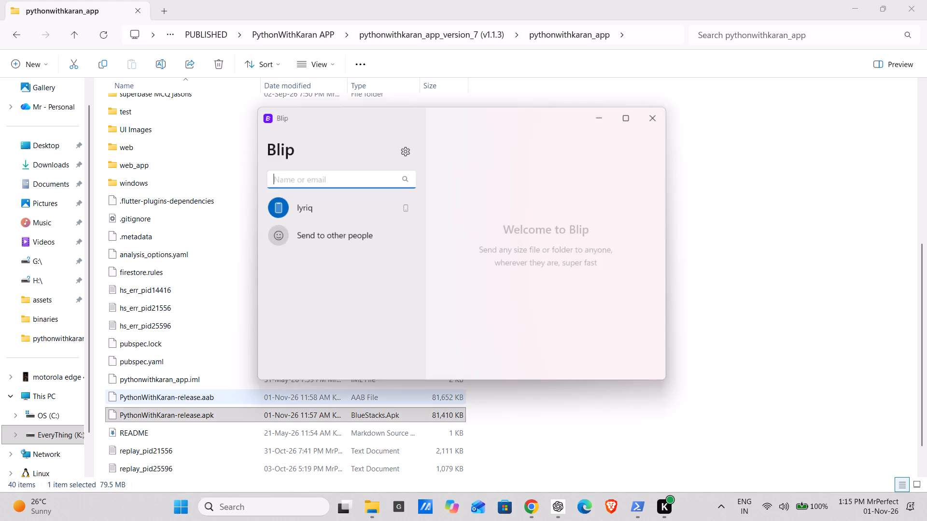
double_click(320, 203)
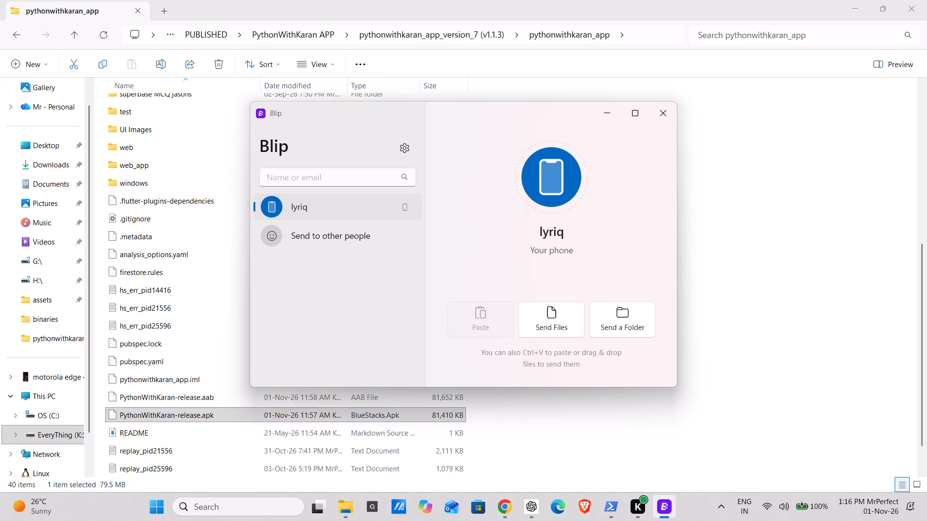
left_click(321, 208)
left_click(320, 208)
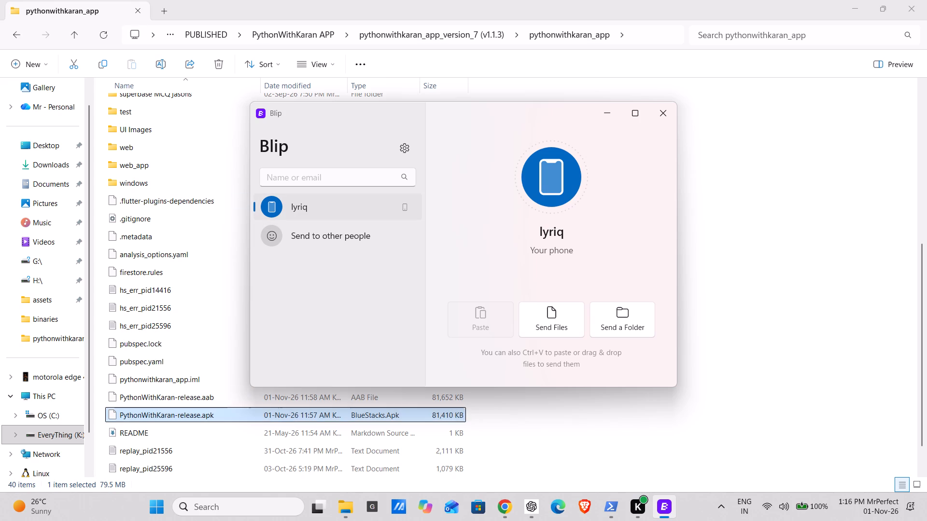
left_click_drag(251, 416, 510, 235)
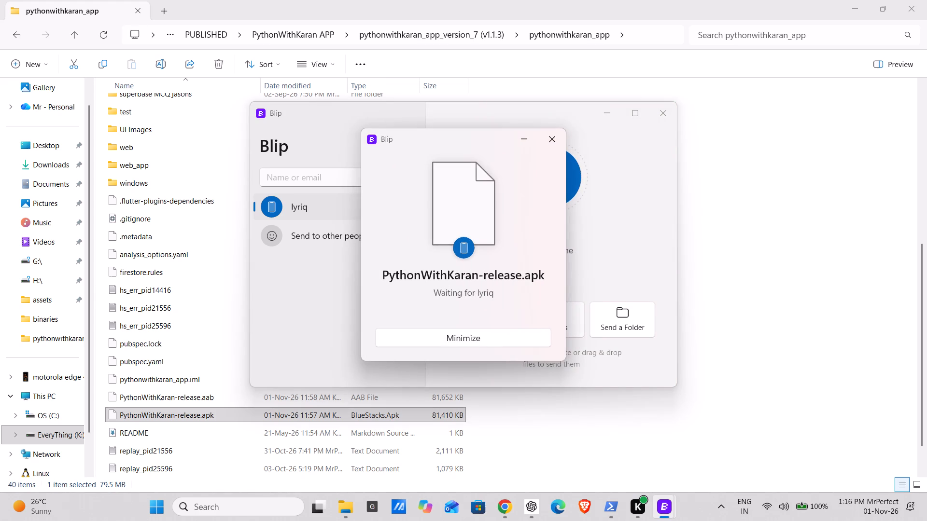
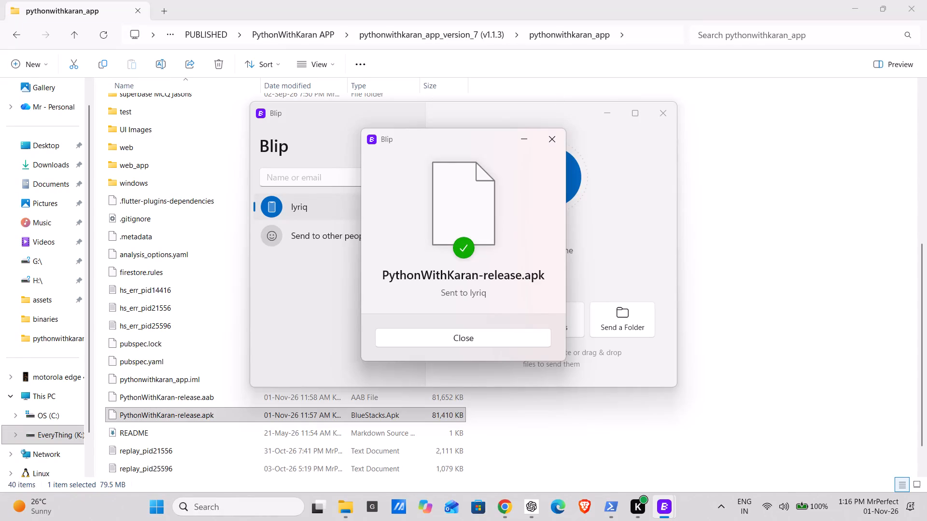
Close the Blip transfer notice and the main Blip window.
left_click(555, 142)
left_click(674, 108)
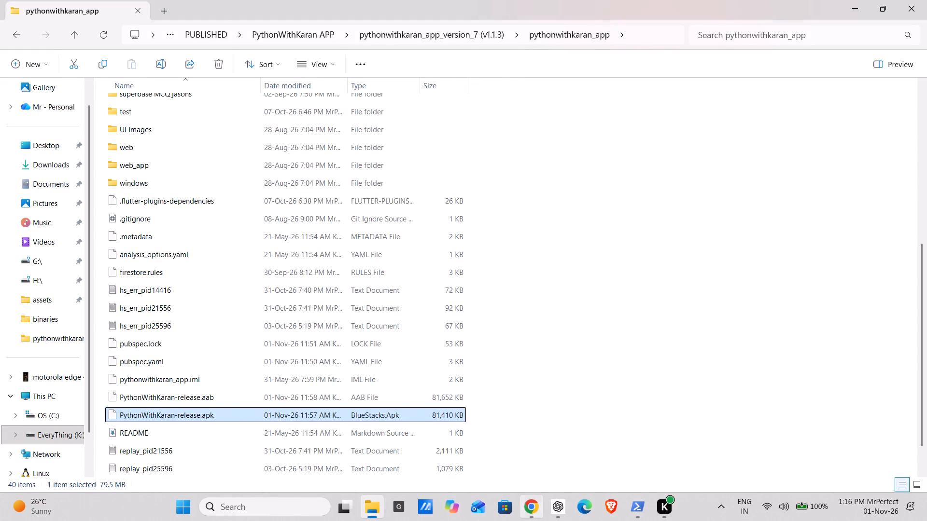
Compare the version 7 bundle's upload time in Play Console with the modified dates of the release AAB and APK in File Explorer.
left_click(535, 512)
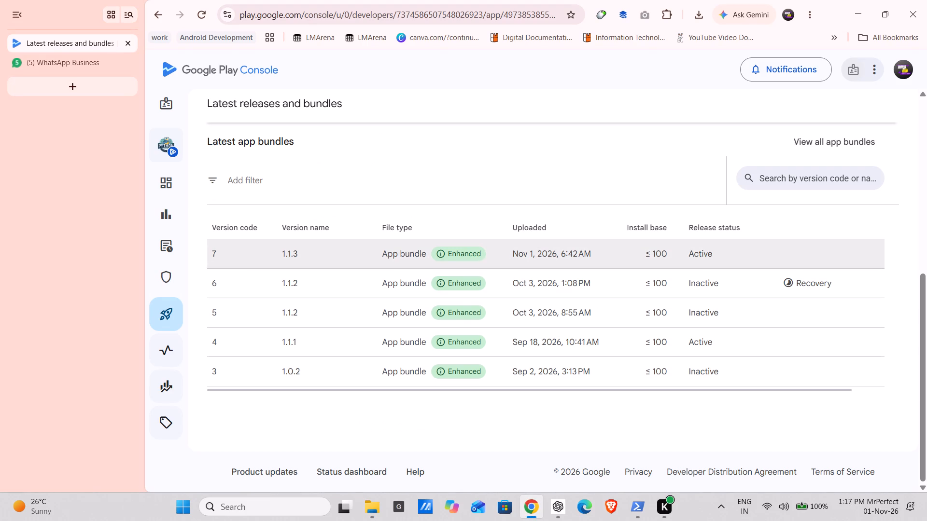
left_click(544, 254)
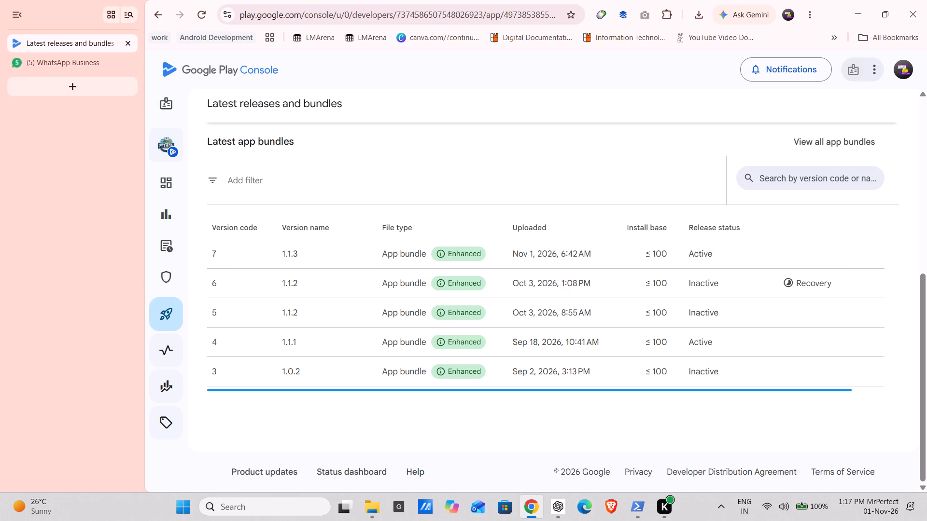
key("alt+Tab")
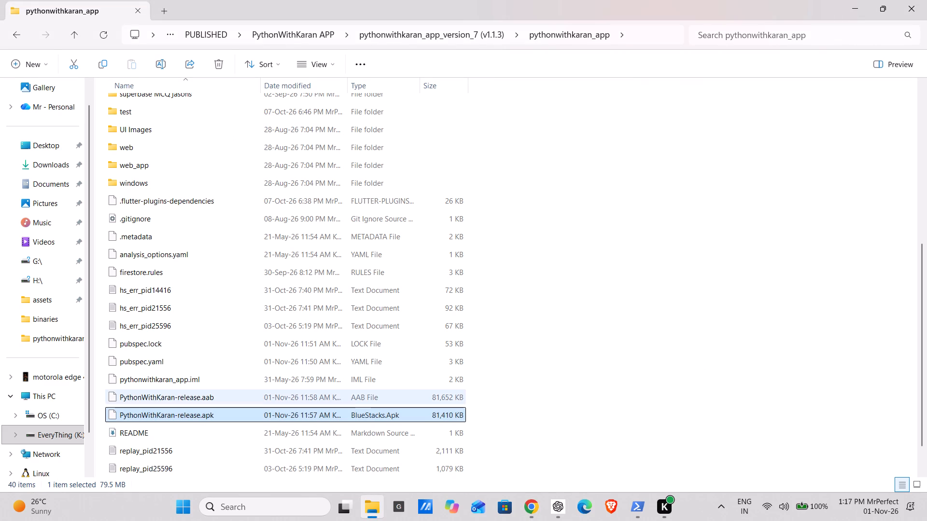
left_click(328, 398)
left_click(326, 409)
key("alt+Tab")
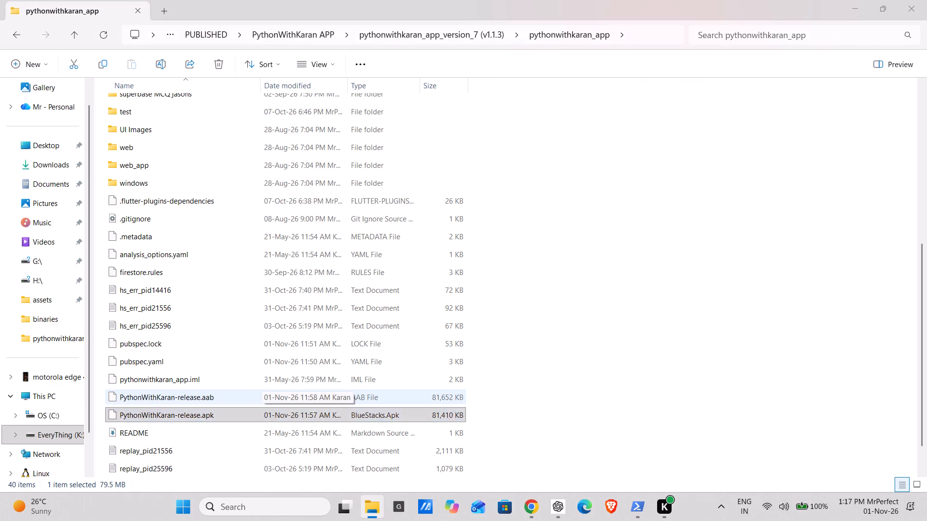
Open the 7 (1.1.3) production release and check which versions its Prompt users to update recovery tool offers.
scroll(353, 258, "up", 5)
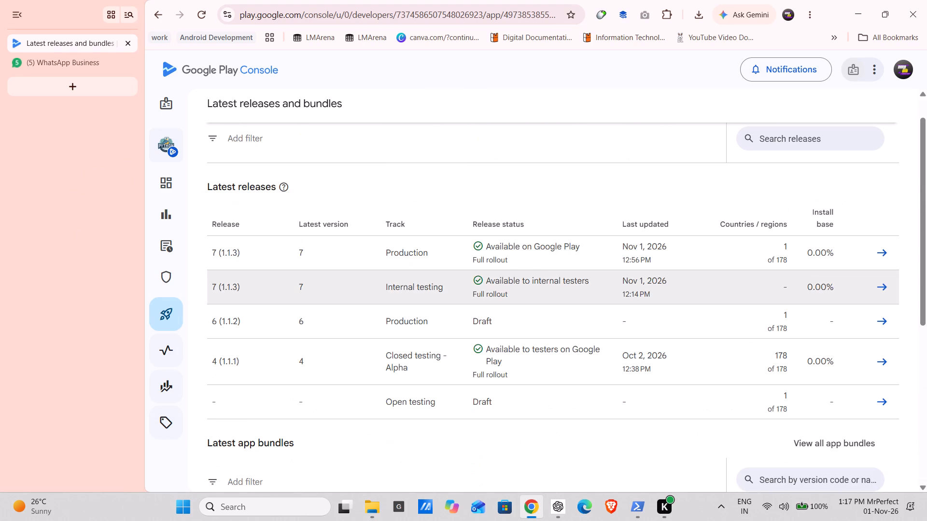
left_click(875, 249)
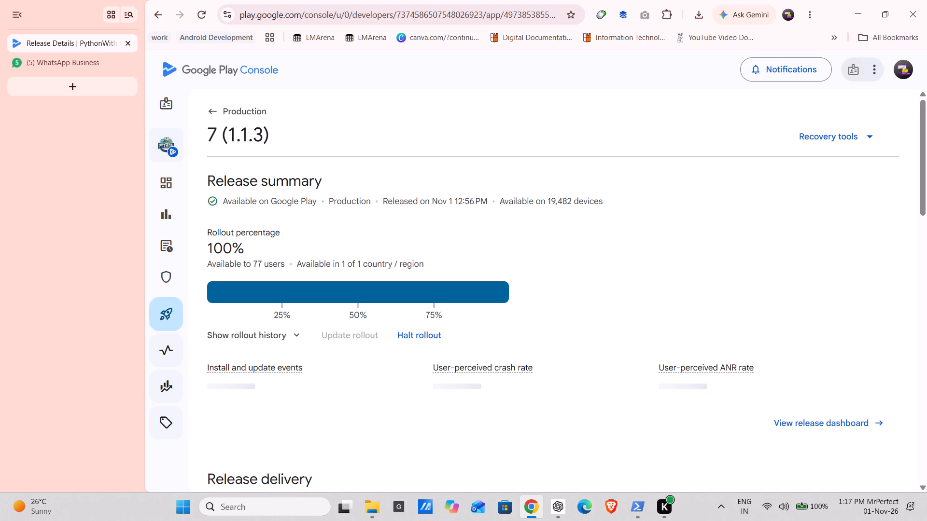
left_click(837, 146)
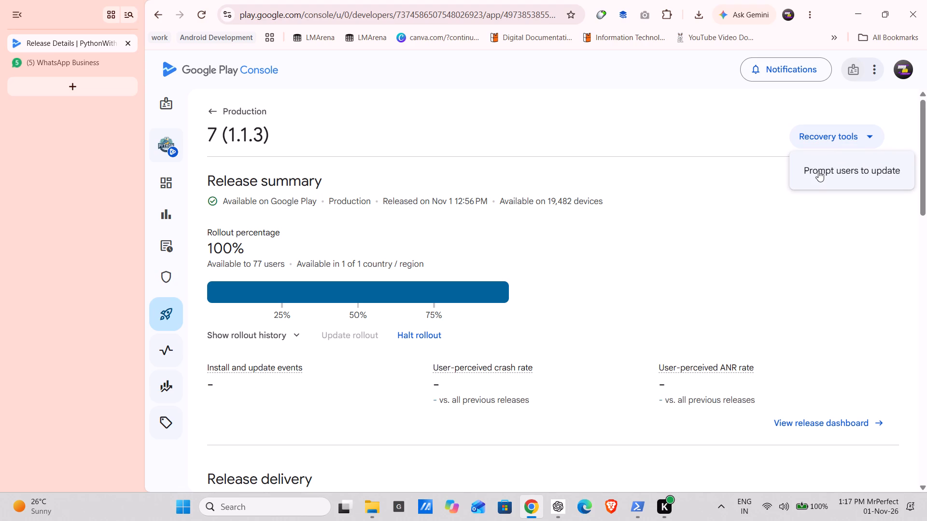
left_click(816, 174)
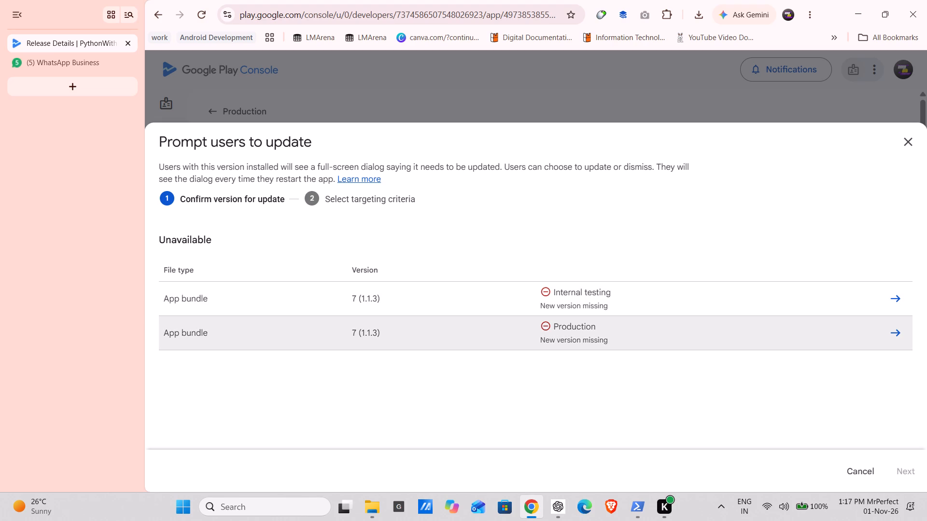
Follow the Production entry for bundle 7 (1.1.3) to its release track and examine the track summary and release dashboard.
left_click(897, 330)
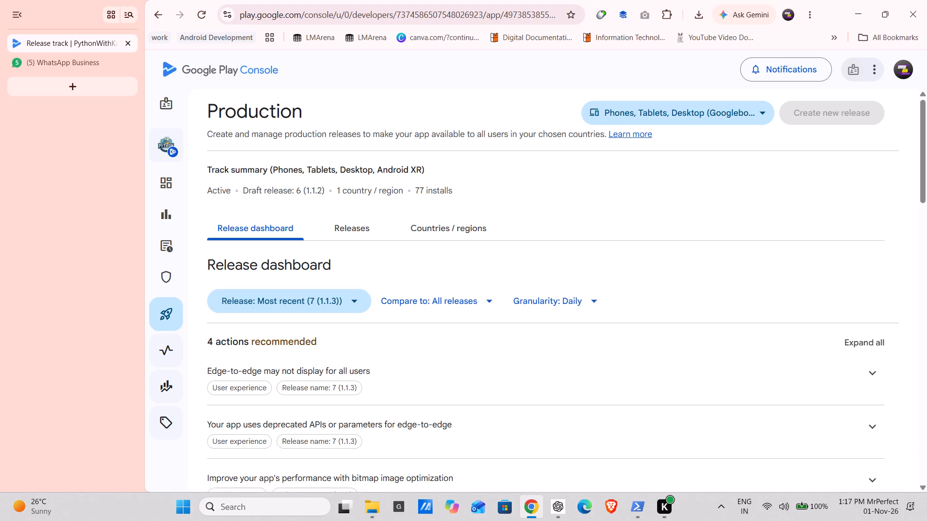
left_click(454, 168)
scroll(641, 297, "down", 2)
scroll(538, 313, "down", 4)
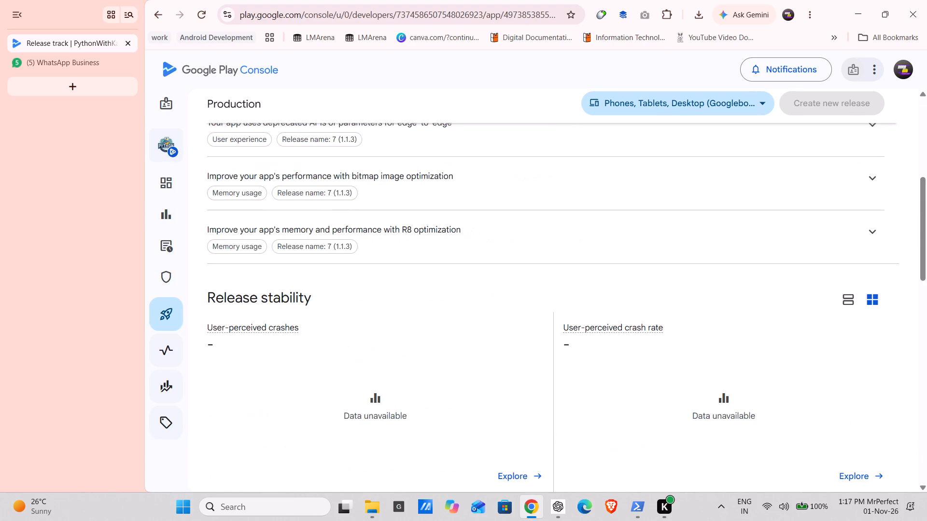
scroll(506, 328, "up", 8)
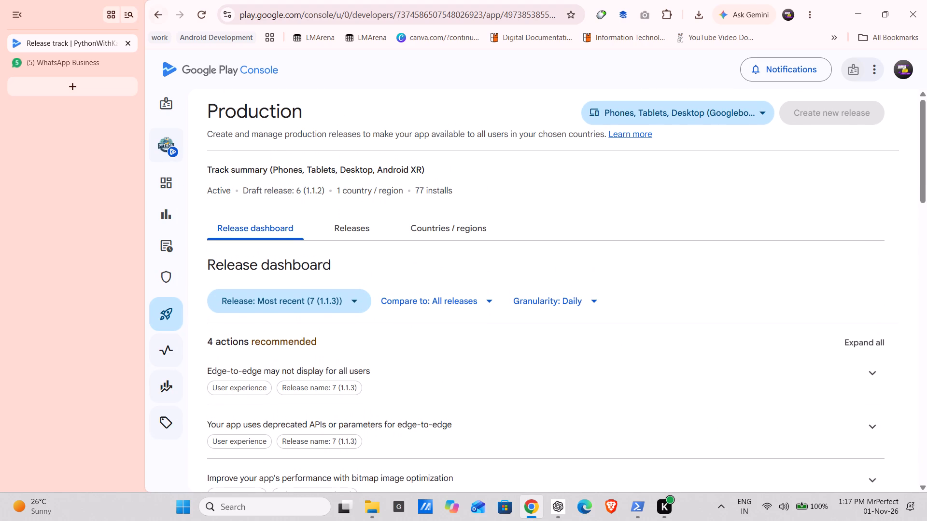
Leave the Production track for the app's Dashboard and open its public Google Play store listing.
left_click(152, 18)
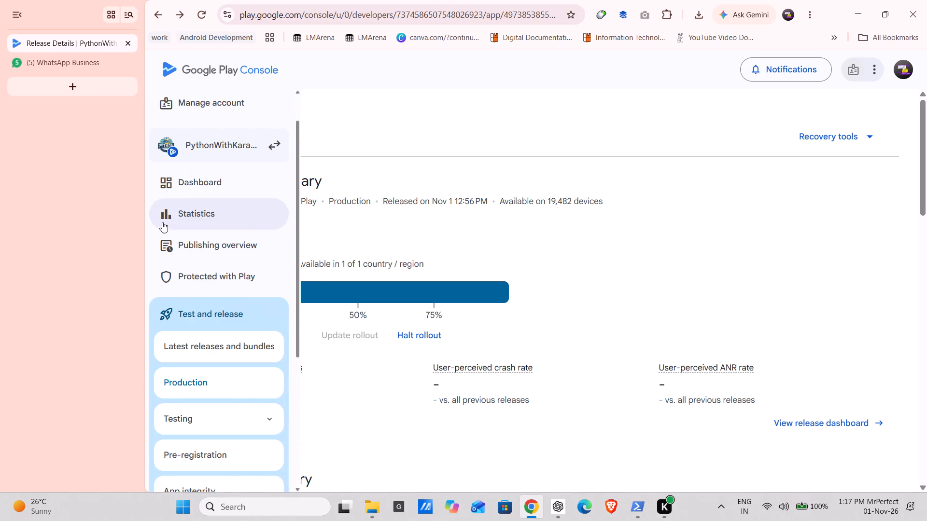
left_click(191, 177)
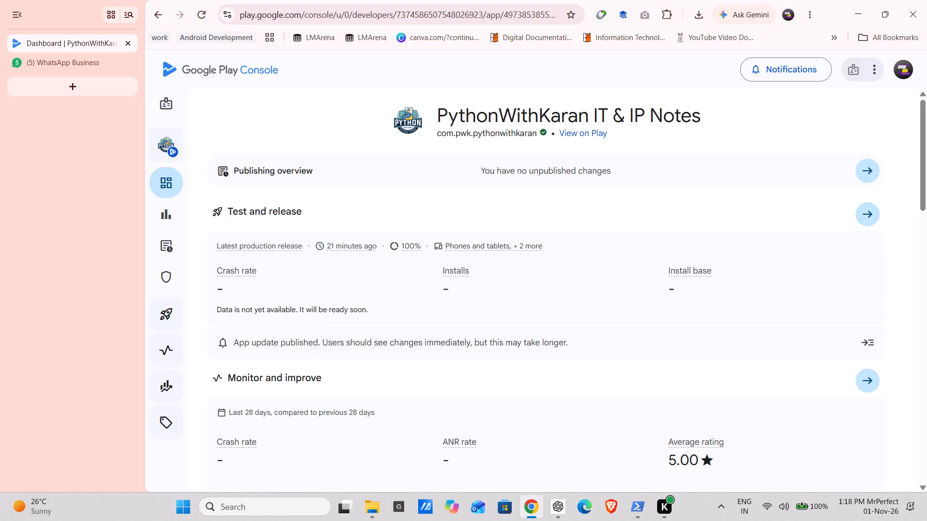
left_click(595, 131)
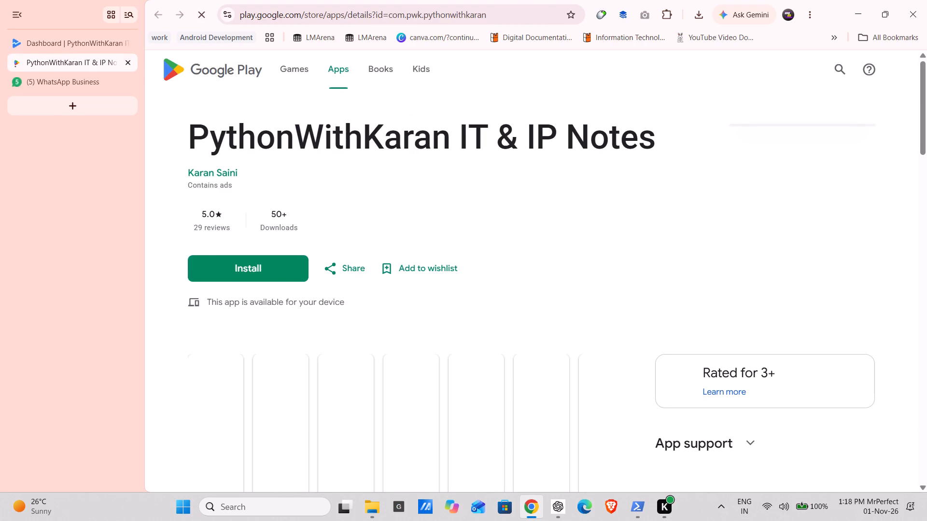
Start installing PythonWithKaran IT & IP Notes from its Google Play listing.
left_click(277, 271)
scroll(302, 347, "down", 3)
scroll(304, 353, "up", 3)
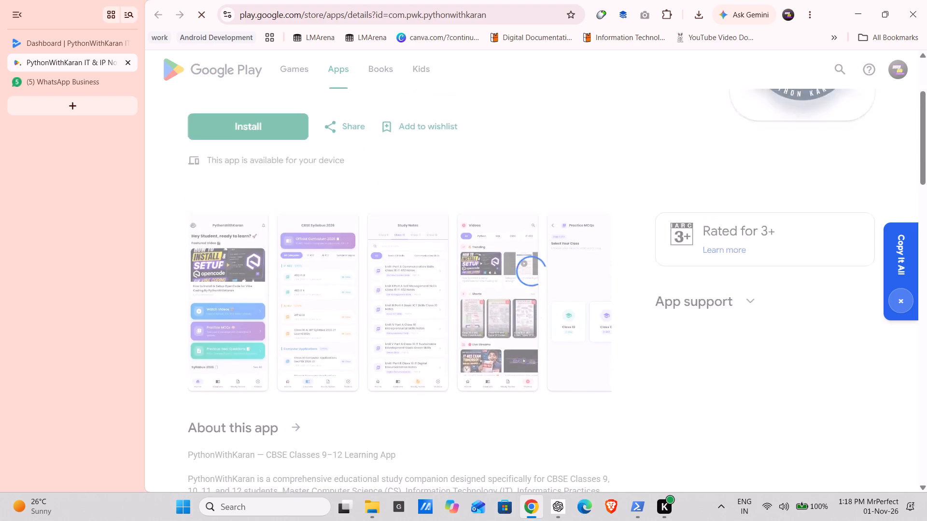
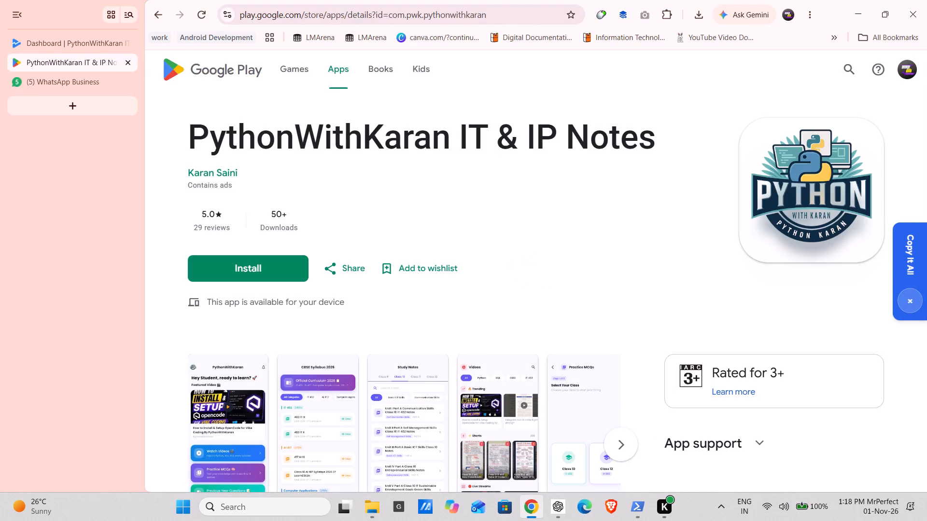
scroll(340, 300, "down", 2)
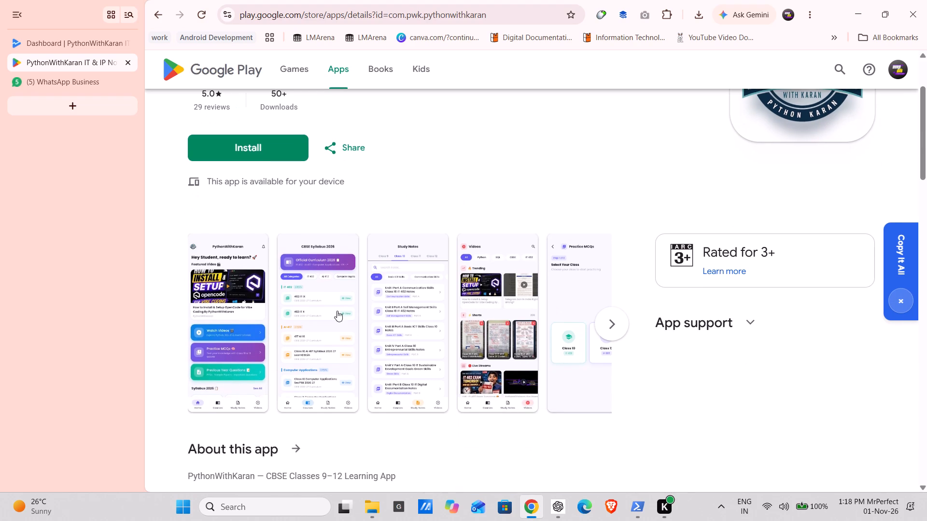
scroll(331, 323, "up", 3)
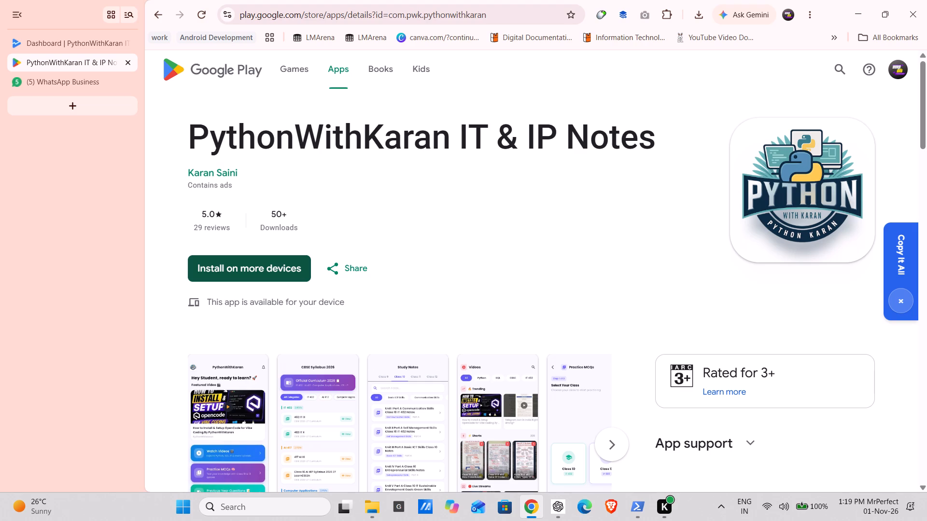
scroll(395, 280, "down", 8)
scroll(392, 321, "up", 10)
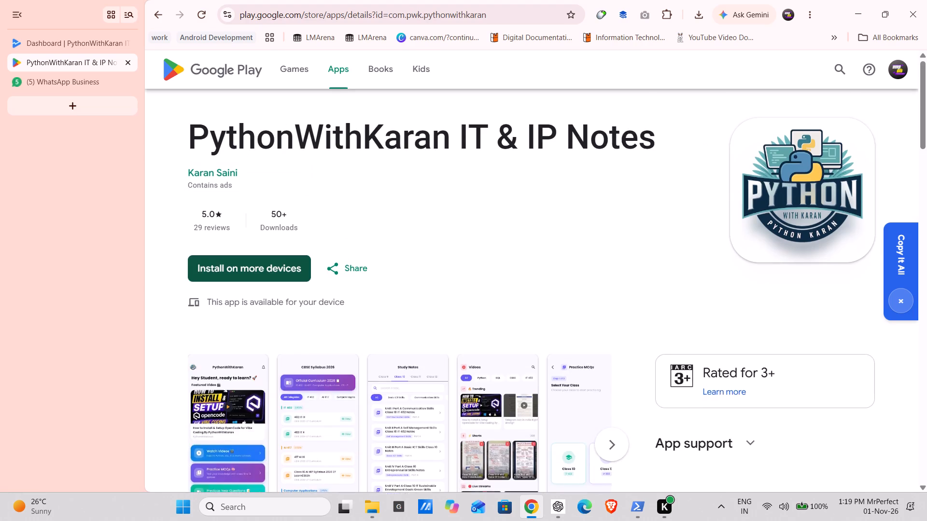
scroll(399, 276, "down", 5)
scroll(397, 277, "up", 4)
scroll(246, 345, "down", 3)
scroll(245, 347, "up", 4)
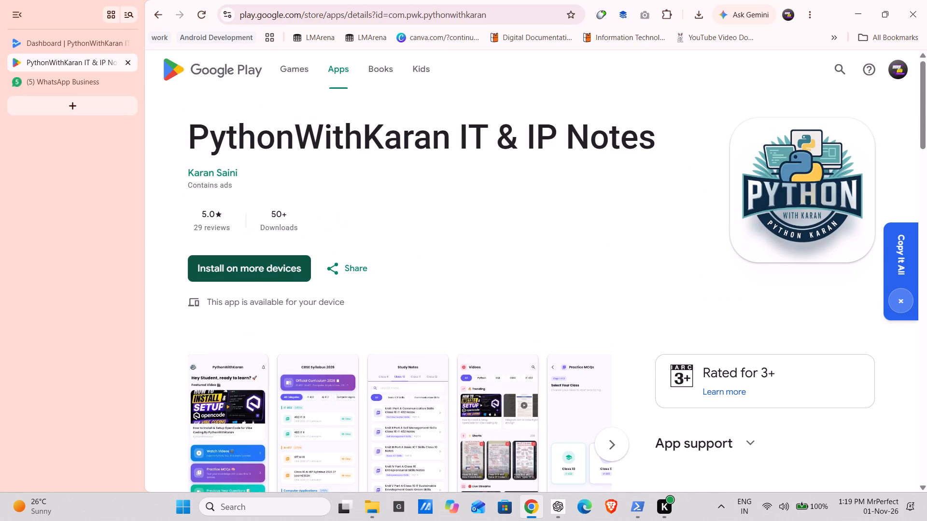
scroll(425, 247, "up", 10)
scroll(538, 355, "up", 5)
Expand the App support section of the store listing and look over the developer contact details and What's new notes.
left_click(748, 442)
scroll(758, 363, "down", 3)
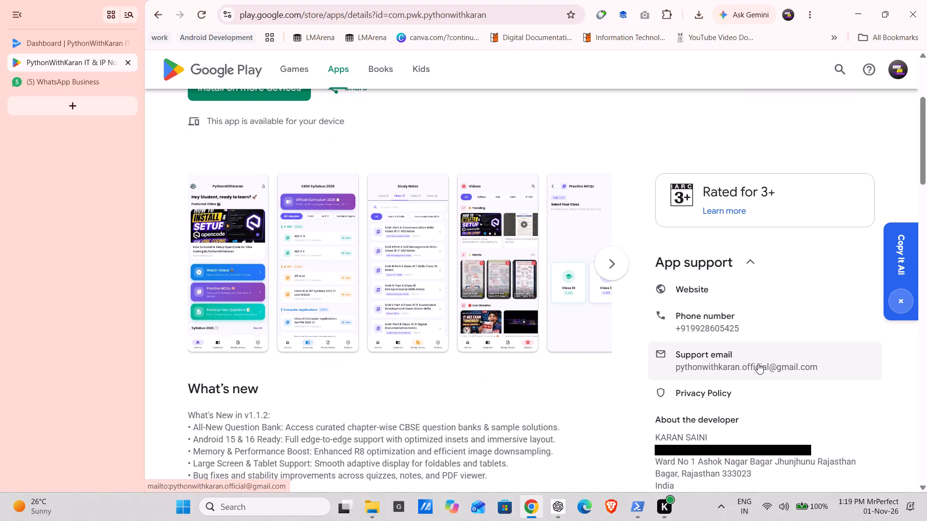
scroll(593, 332, "up", 8)
scroll(561, 334, "down", 2)
scroll(504, 346, "up", 5)
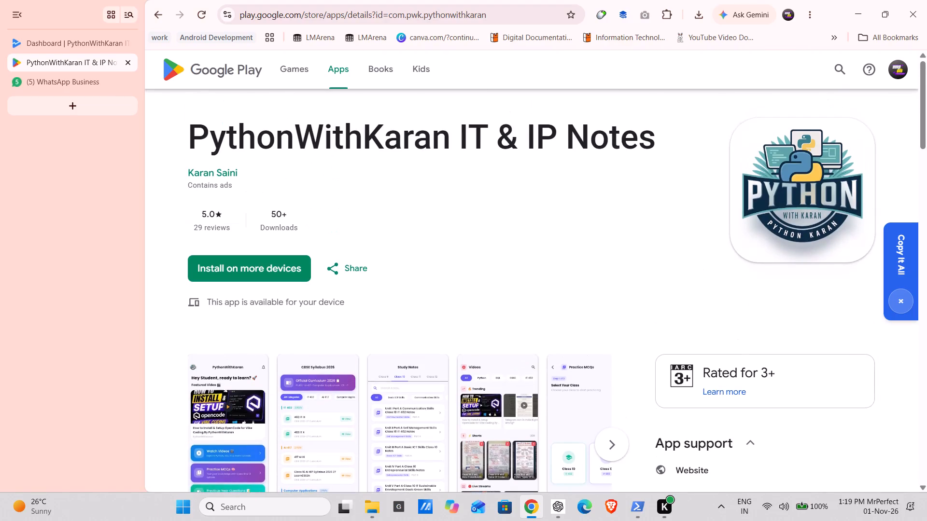
Return to the app's Play Console Dashboard, reload it, and examine the release, Monitor and improve, and Grow users metrics.
left_click(88, 62)
left_click(105, 42)
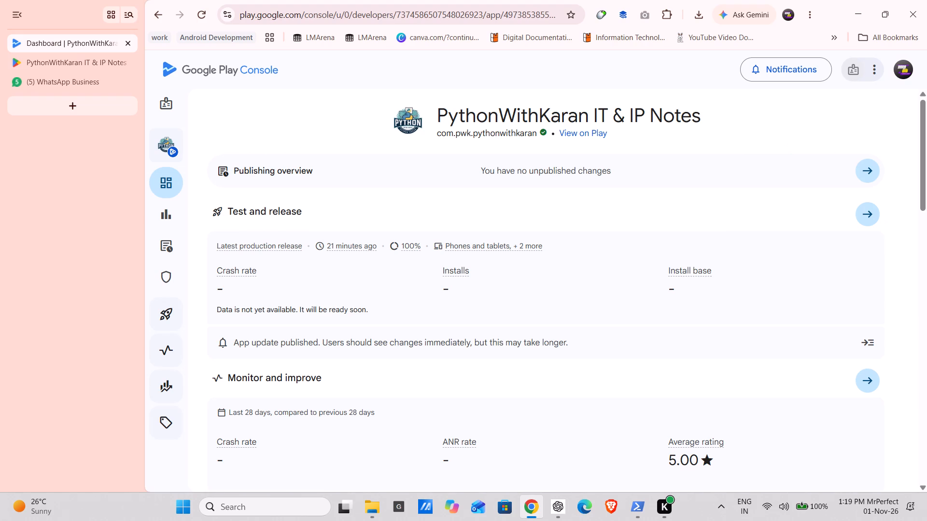
left_click(197, 13)
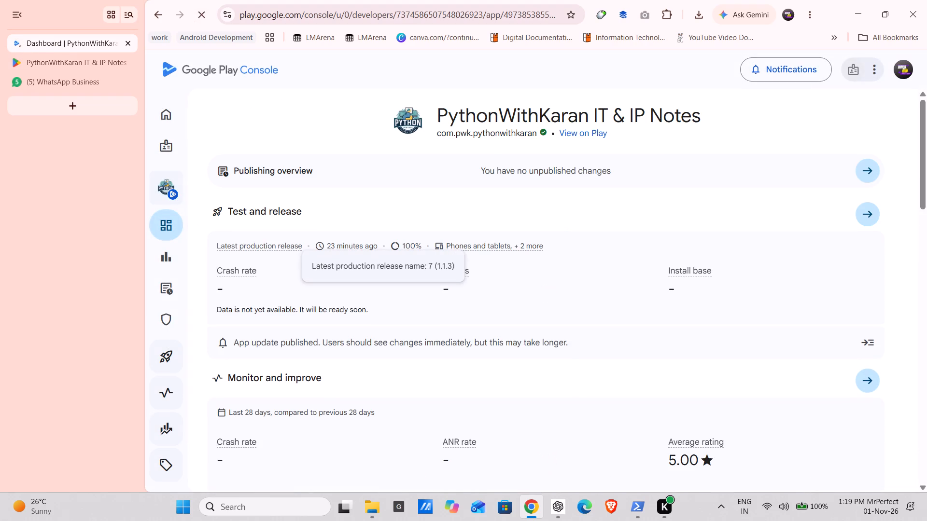
scroll(273, 250, "down", 4)
scroll(289, 286, "up", 4)
scroll(289, 286, "down", 4)
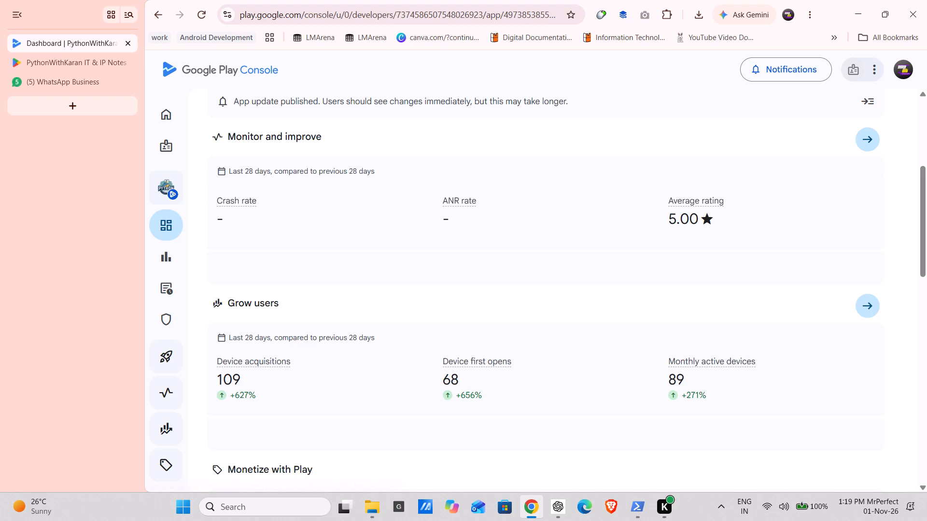
scroll(293, 301, "up", 1)
scroll(293, 301, "down", 1)
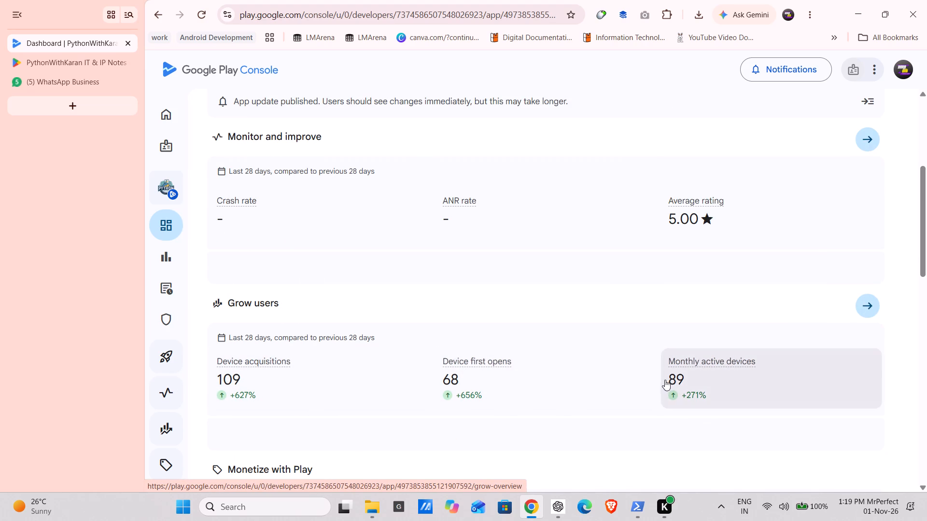
scroll(499, 332, "up", 8)
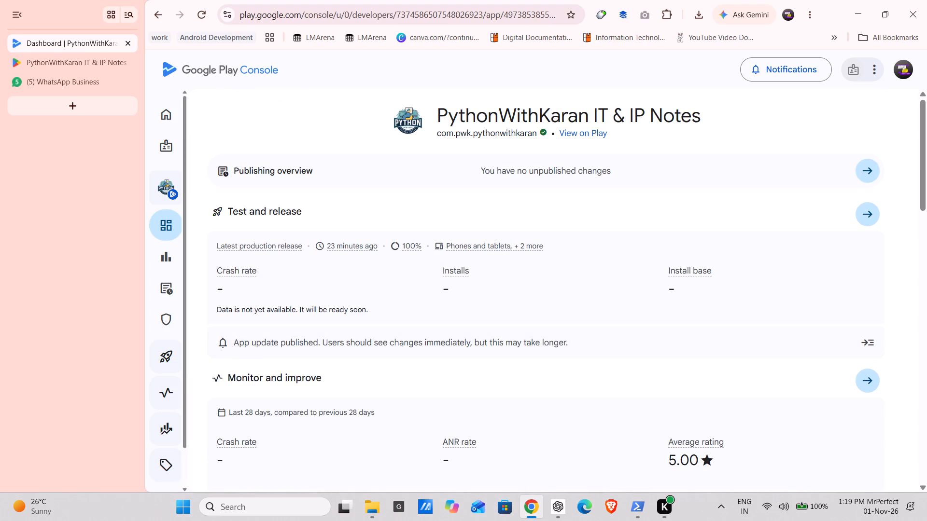
From Latest releases and bundles, open the draft Production release 6 (1.1.2) and discard it.
left_click(216, 363)
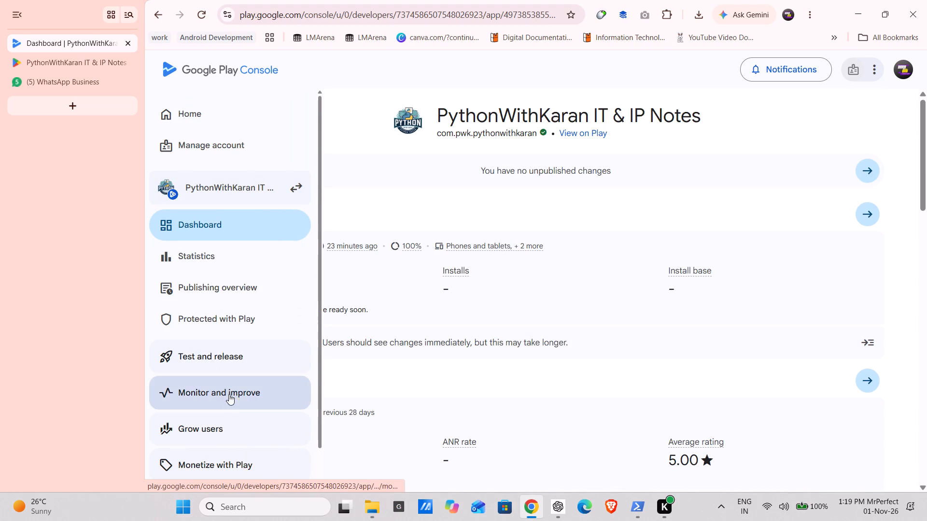
left_click(210, 382)
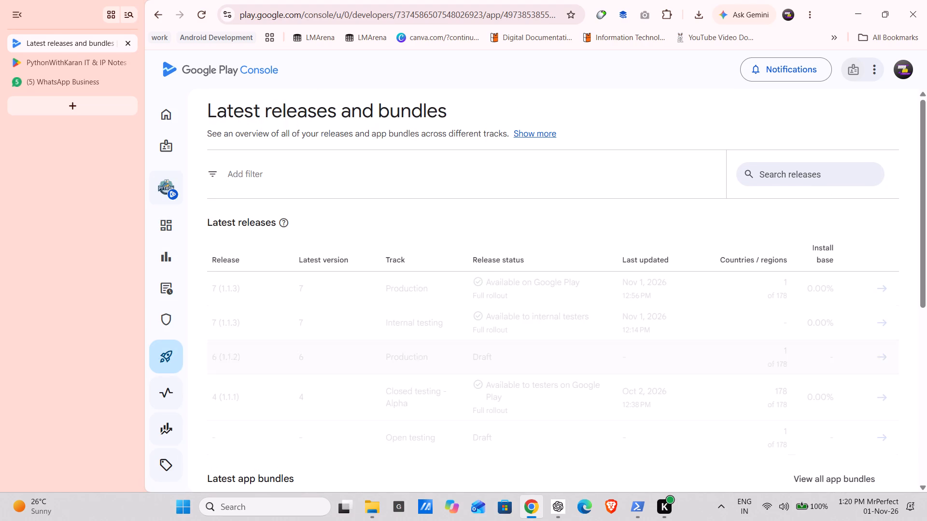
left_click(876, 353)
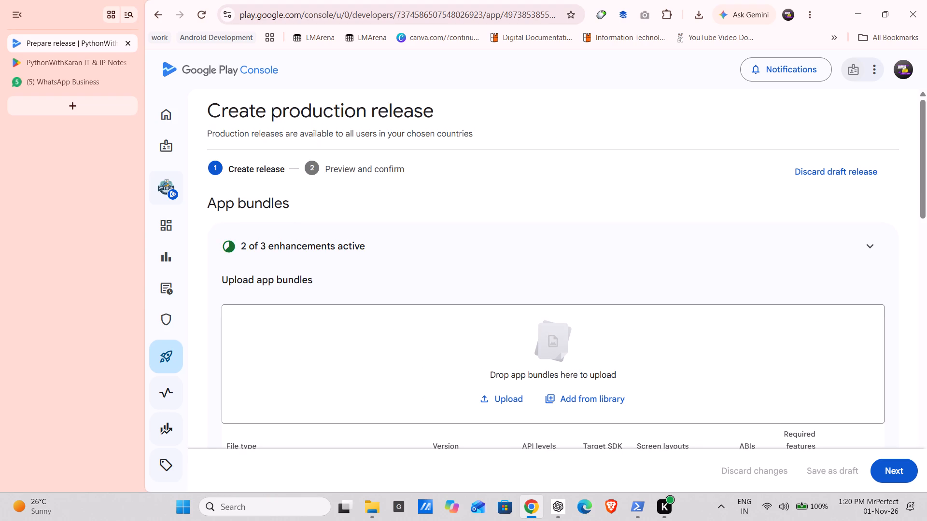
left_click(854, 163)
left_click(646, 316)
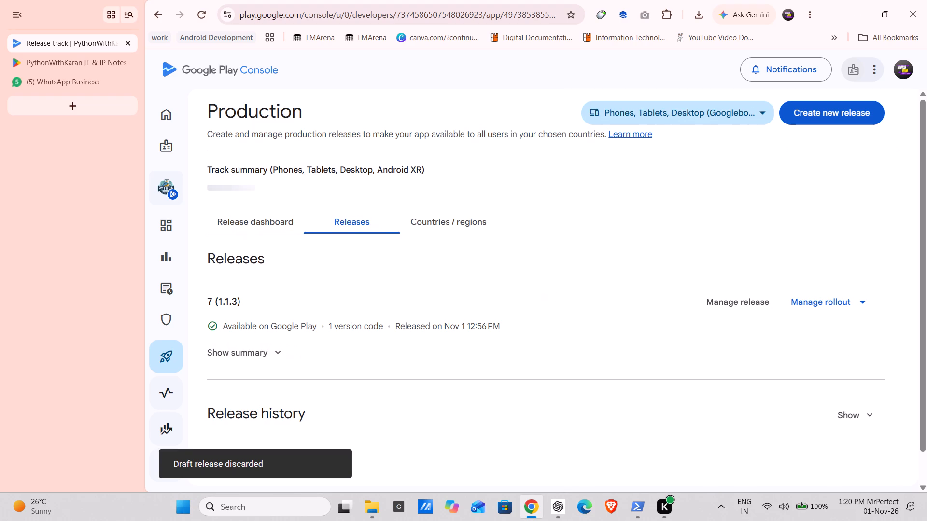
Examine the Production track's Release dashboard and its recommended actions for release 7 (1.1.3).
left_click(283, 228)
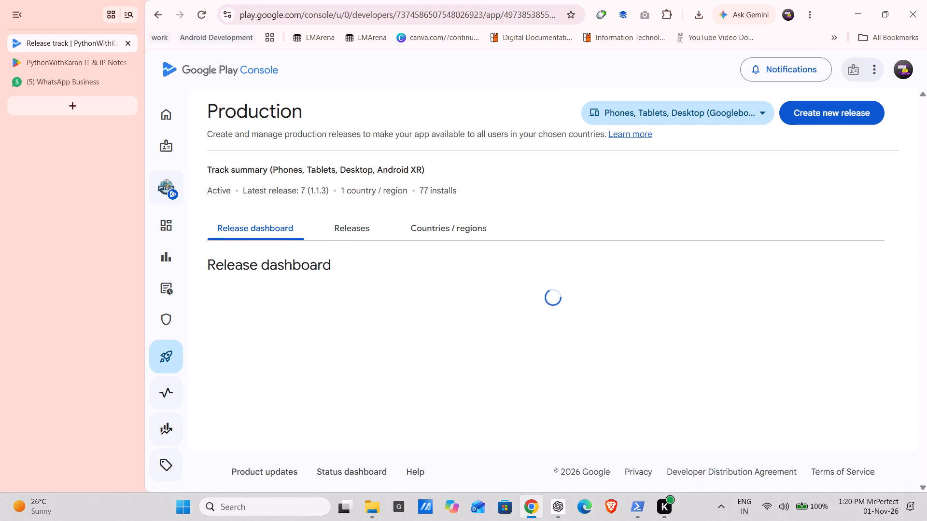
scroll(590, 281, "down", 2)
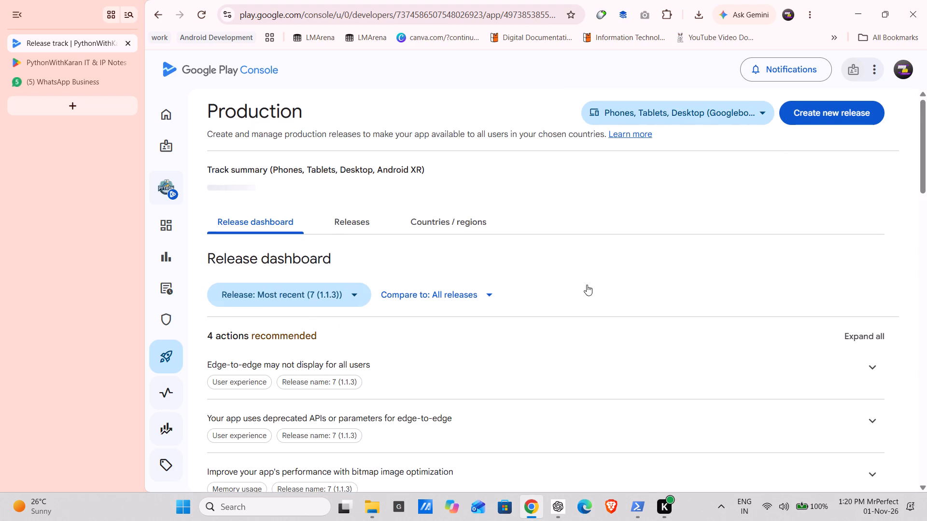
scroll(233, 344, "down", 1)
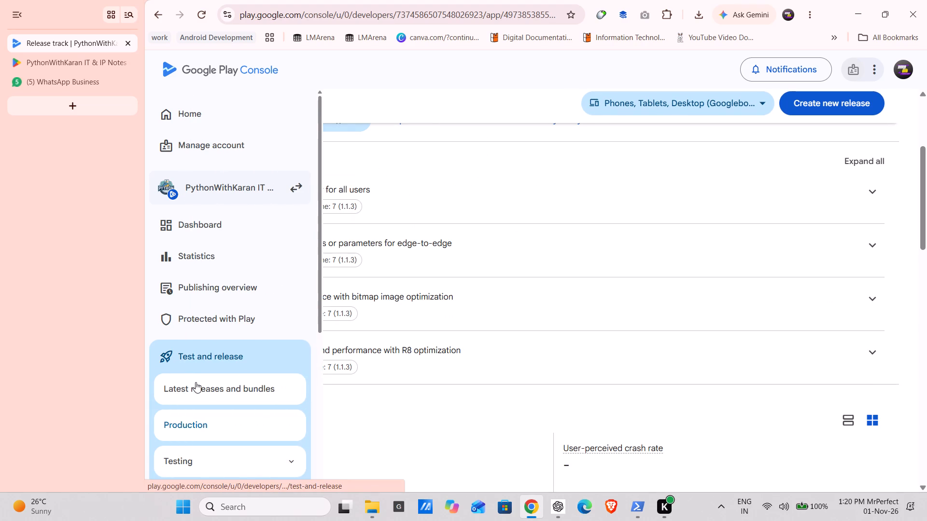
From Latest releases and bundles, open the unnamed draft release on the Open testing track and discard it.
left_click(200, 386)
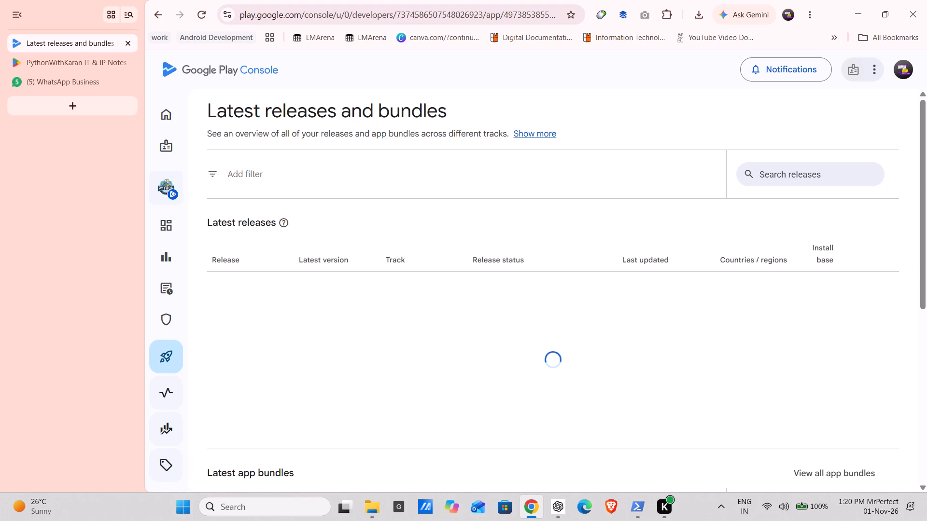
scroll(539, 342, "down", 1)
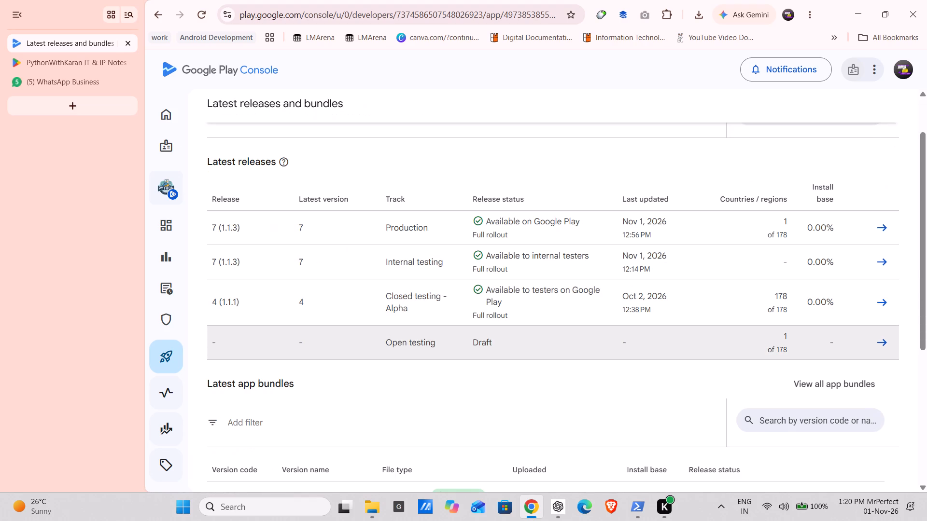
left_click(879, 342)
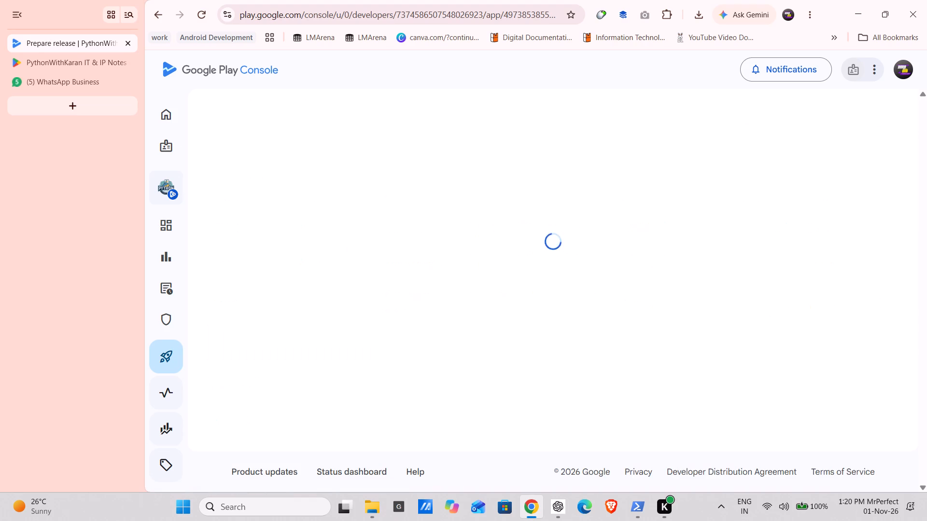
left_click(813, 172)
left_click(617, 322)
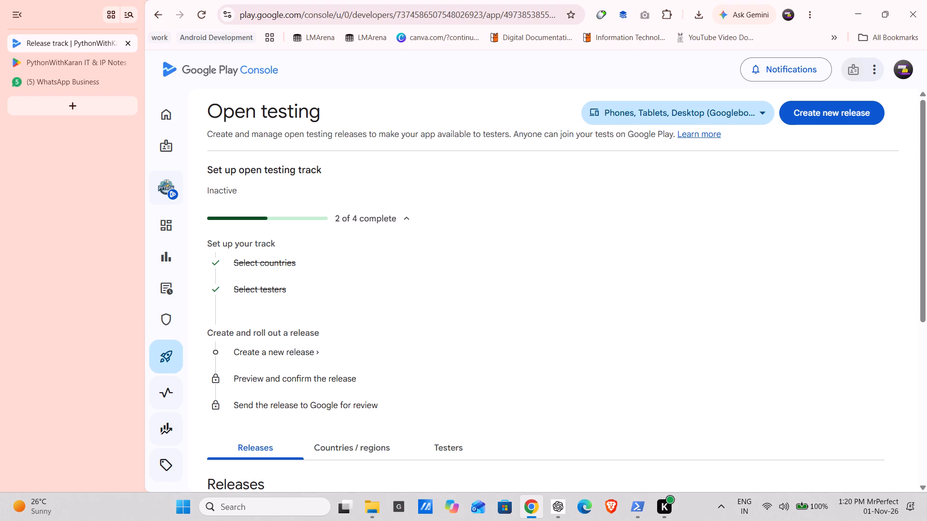
scroll(358, 298, "down", 3)
scroll(311, 349, "up", 9)
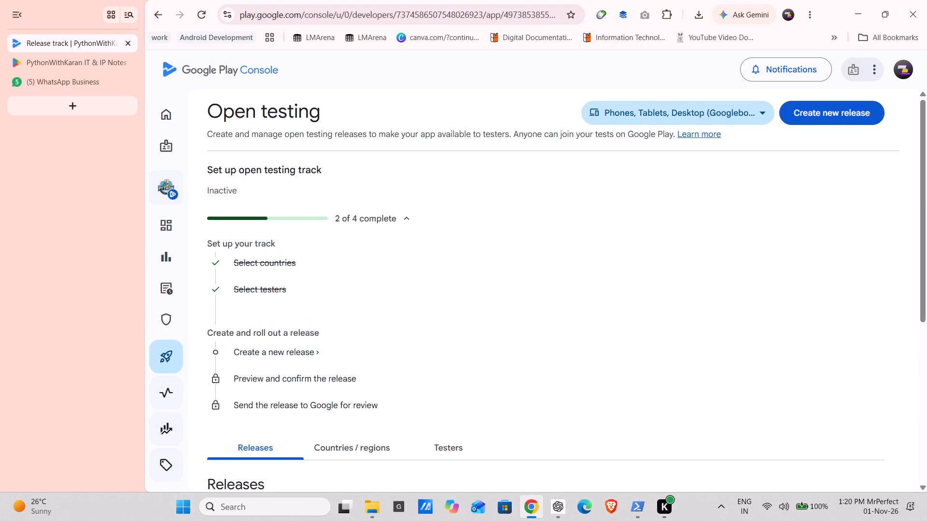
Go back to the Play Console Home page and reopen the PythonWithKaran IT & IP Notes app.
left_click(207, 120)
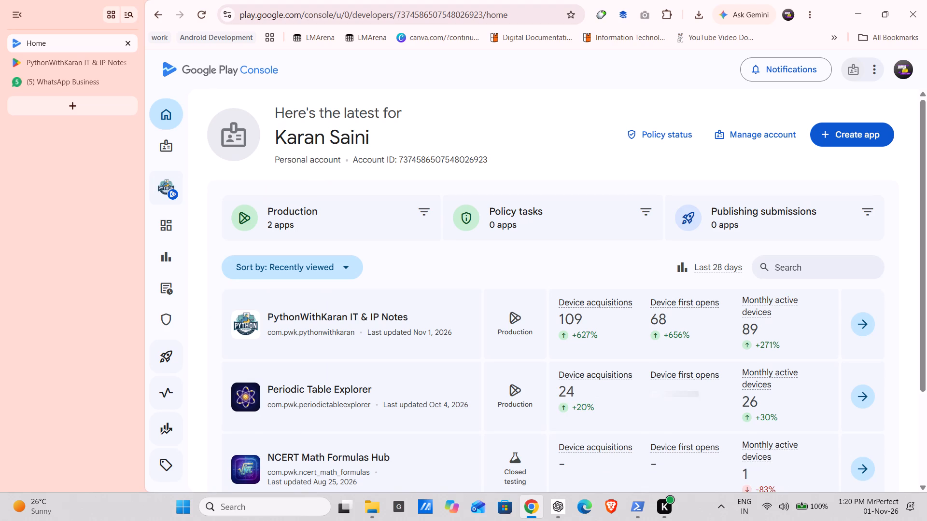
left_click(857, 316)
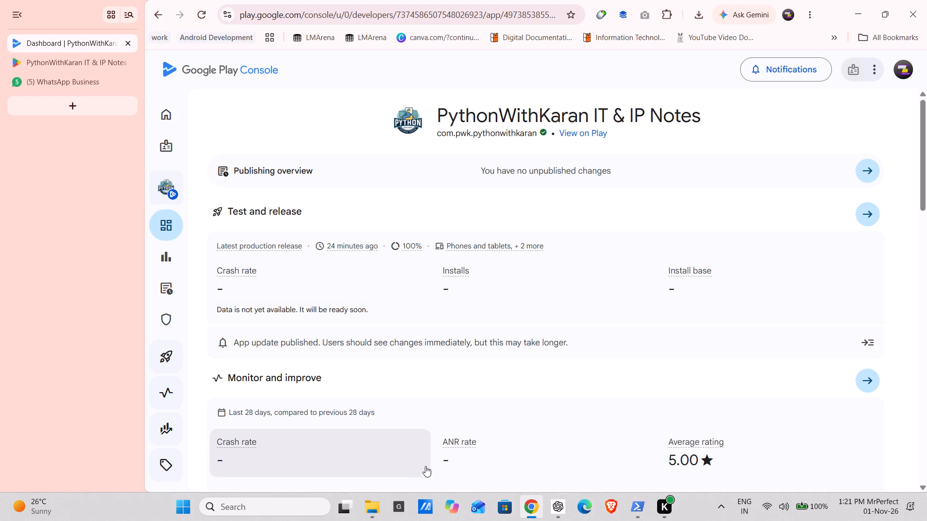
Switch to File Explorer and check the PythonWithKaran-release.aab and PythonWithKaran-release.apk files in the version 7 app folder.
left_click(377, 512)
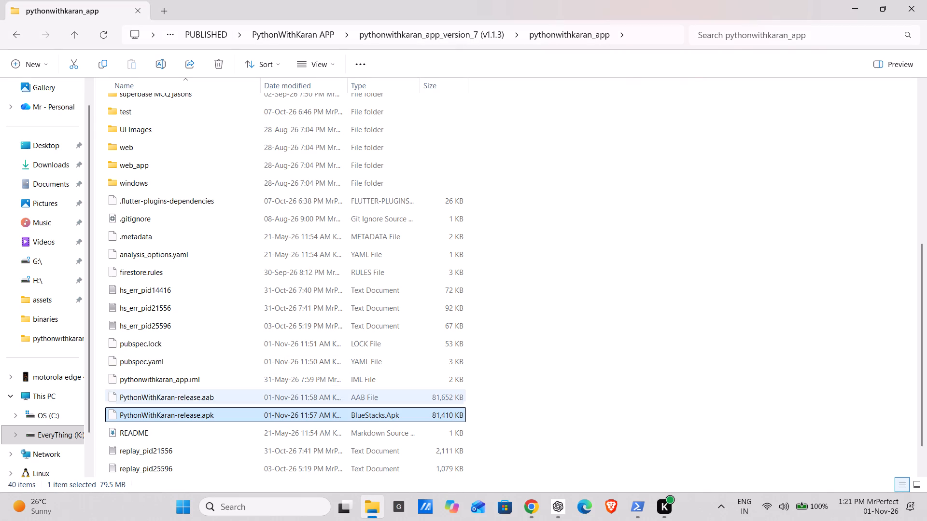
left_click(216, 403)
left_click(212, 412)
left_click(170, 399)
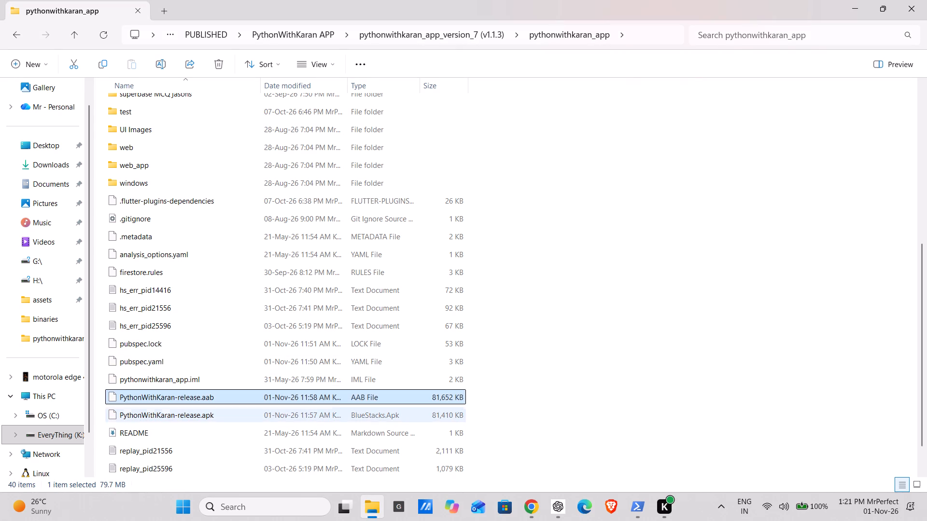
left_click(171, 411)
left_click(173, 396)
left_click(171, 411)
left_click(172, 400)
left_click(172, 408)
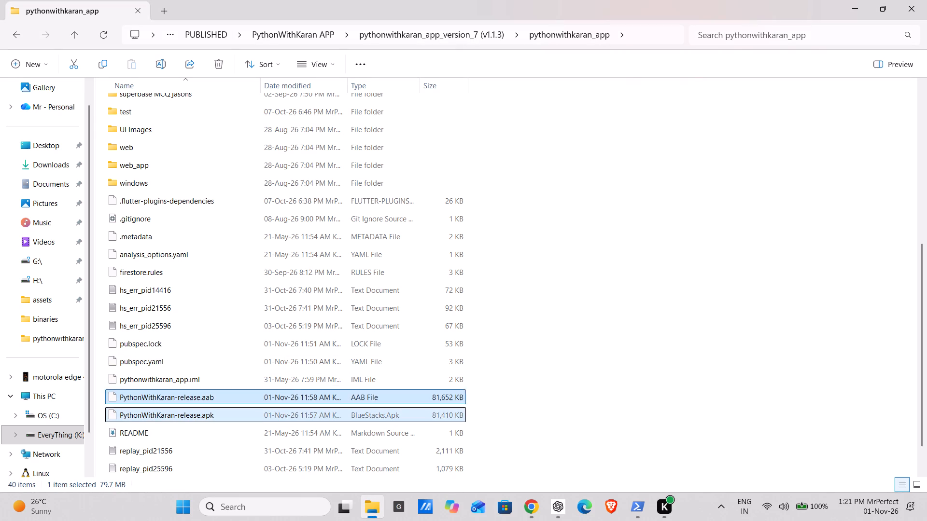
Switch back to Chrome and review the release, monitoring and user growth sections of the app's Dashboard.
left_click(531, 501)
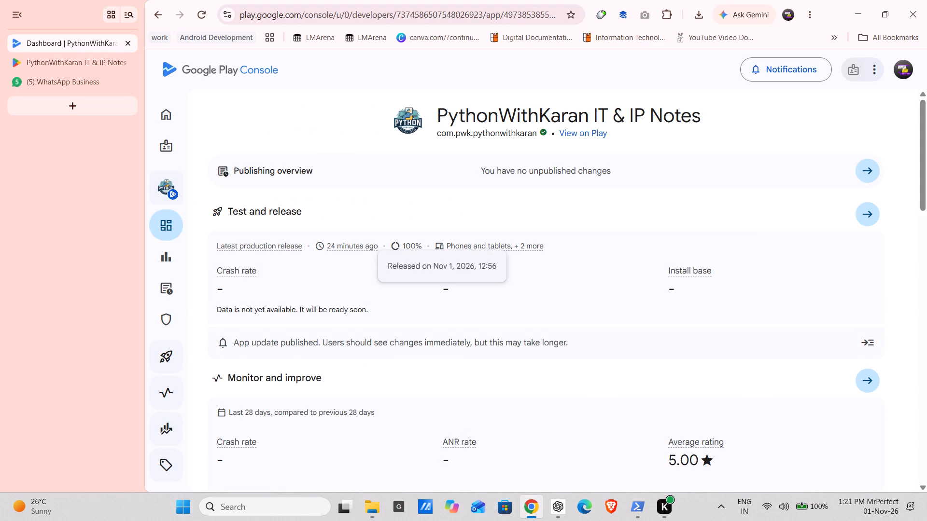
scroll(680, 331, "down", 2)
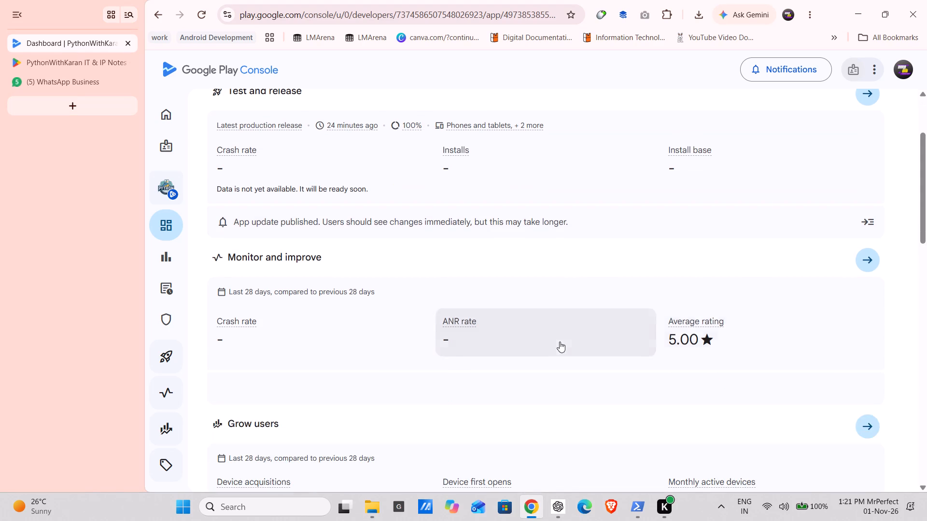
scroll(560, 342, "down", 4)
scroll(561, 340, "up", 3)
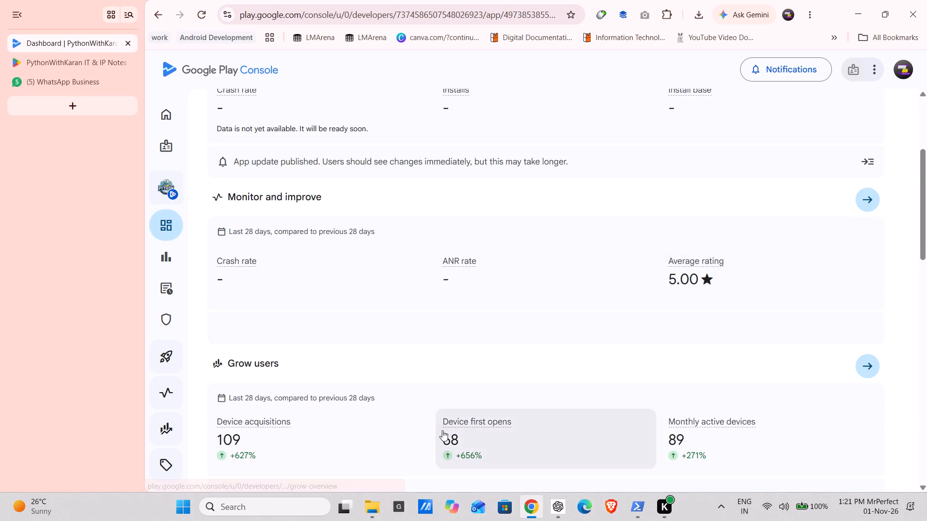
scroll(480, 418, "up", 3)
scroll(361, 387, "up", 3)
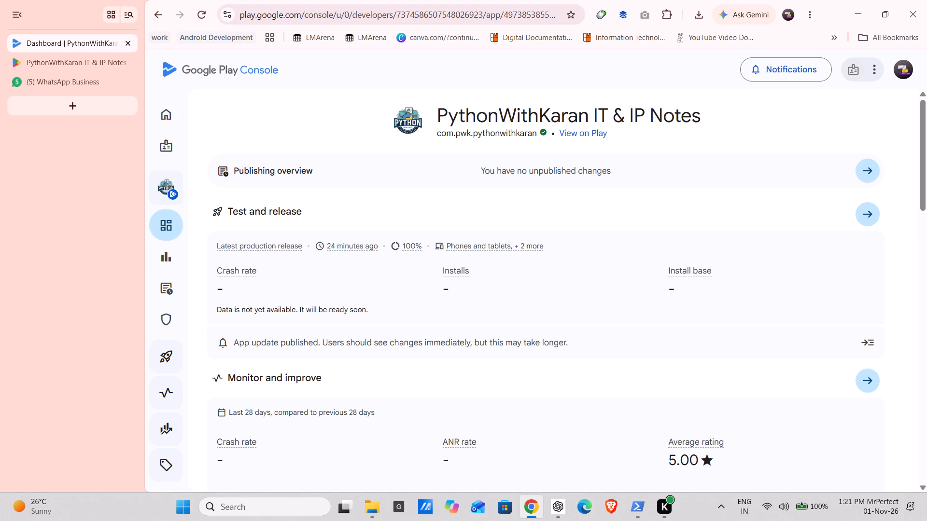
From Latest releases and bundles, open the 4 (1.1.1) release on the Closed testing - Alpha track.
scroll(175, 278, "down", 2)
left_click(220, 317)
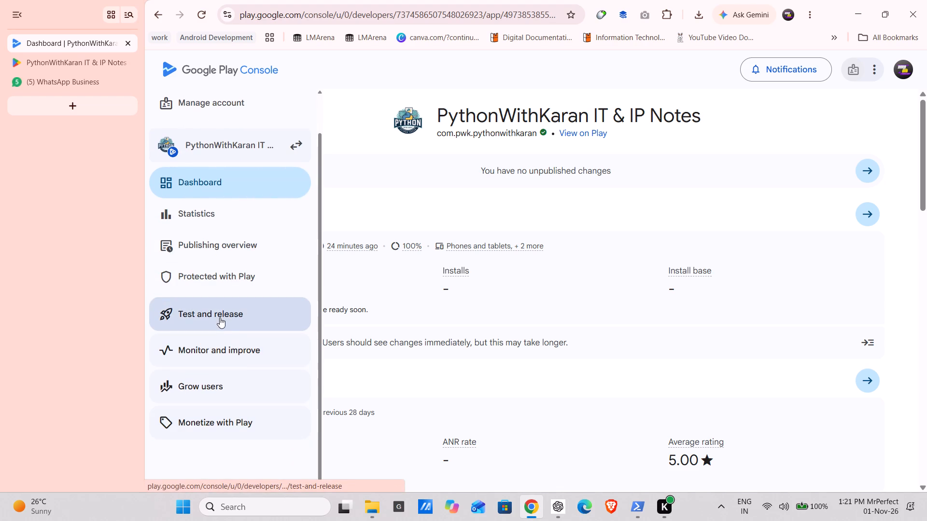
left_click(207, 344)
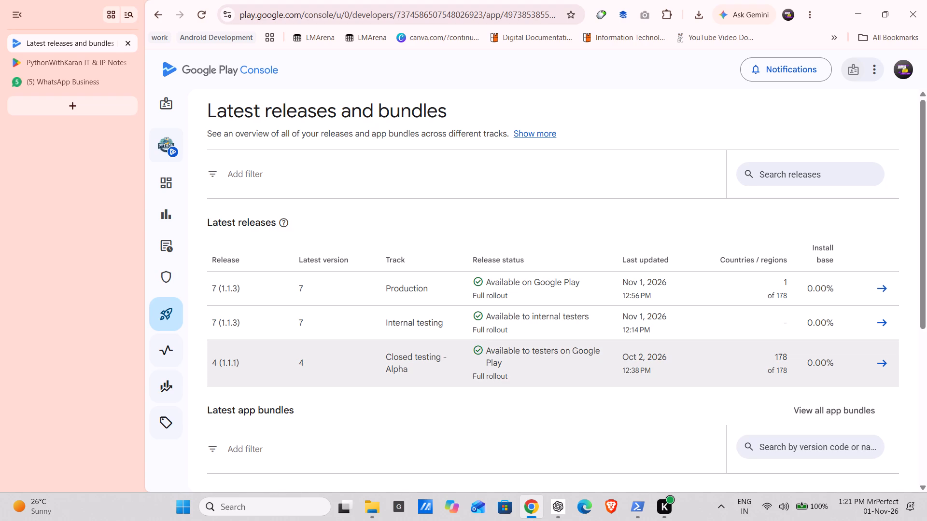
scroll(506, 364, "down", 1)
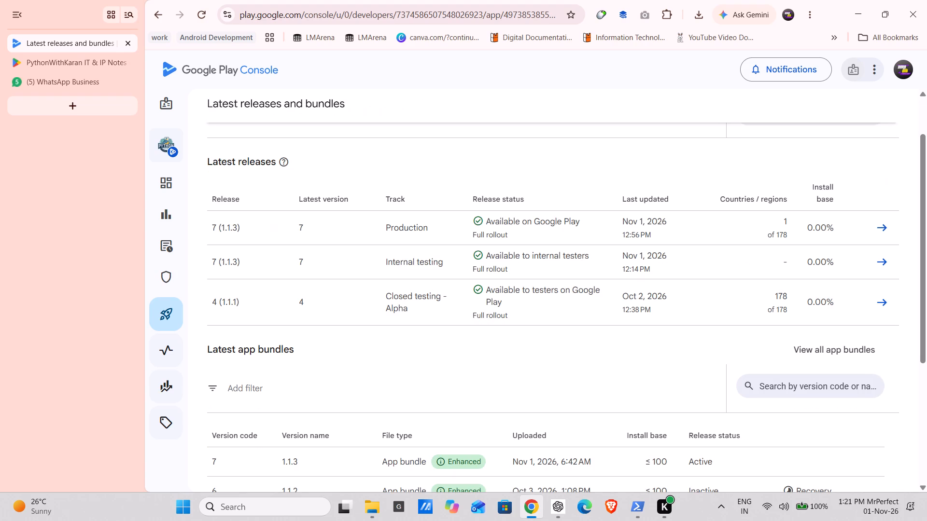
scroll(510, 367, "up", 1)
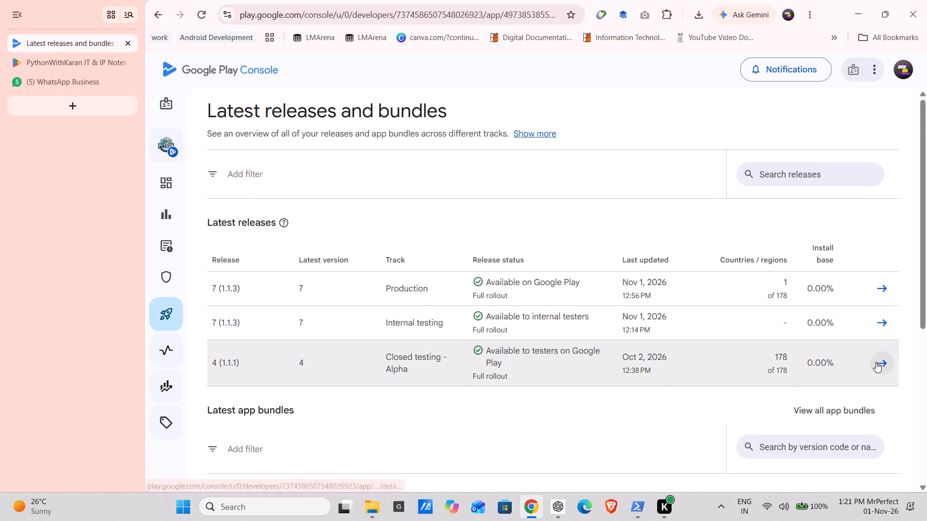
left_click(876, 362)
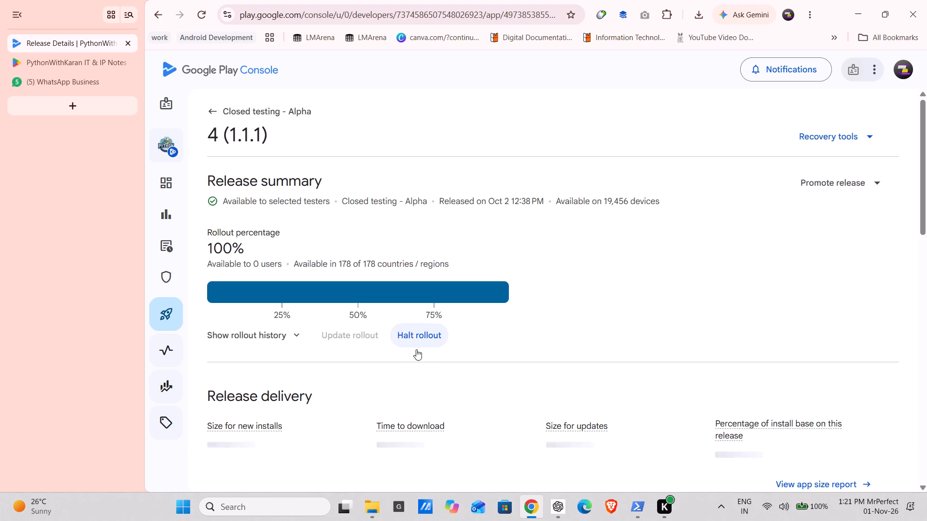
Halt the rollout of closed testing release 4 (1.1.1) with the note "It has been completed !".
left_click(418, 344)
left_click(448, 238)
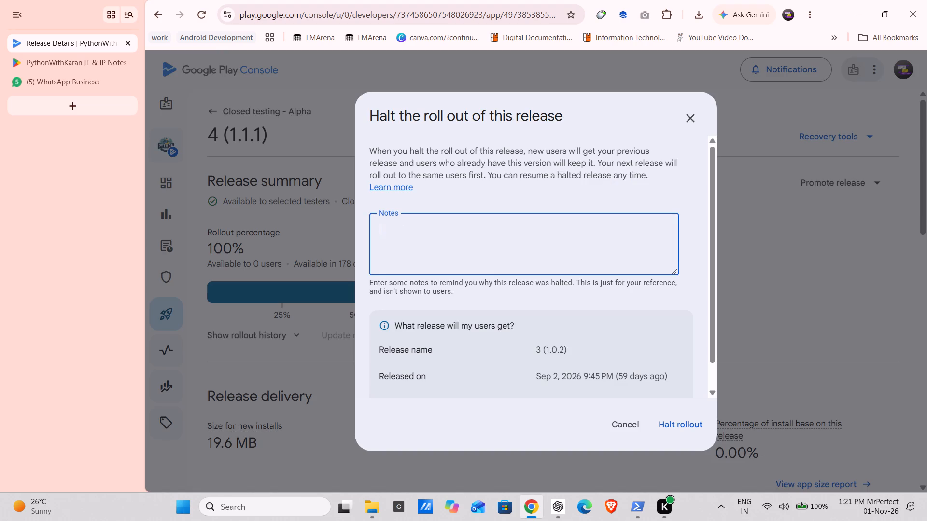
type("It has been completed")
key("space")
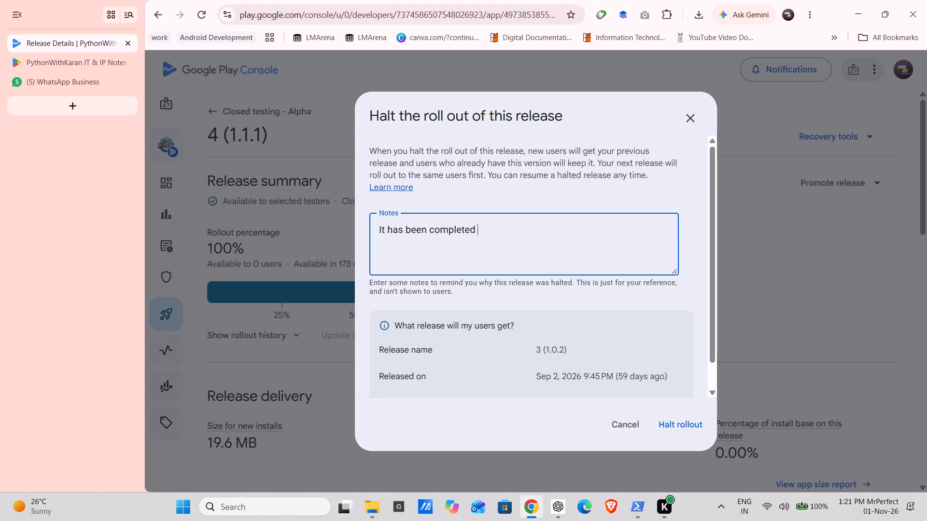
key("shift+exclam")
scroll(521, 227, "down", 4)
scroll(629, 356, "down", 2)
left_click(665, 416)
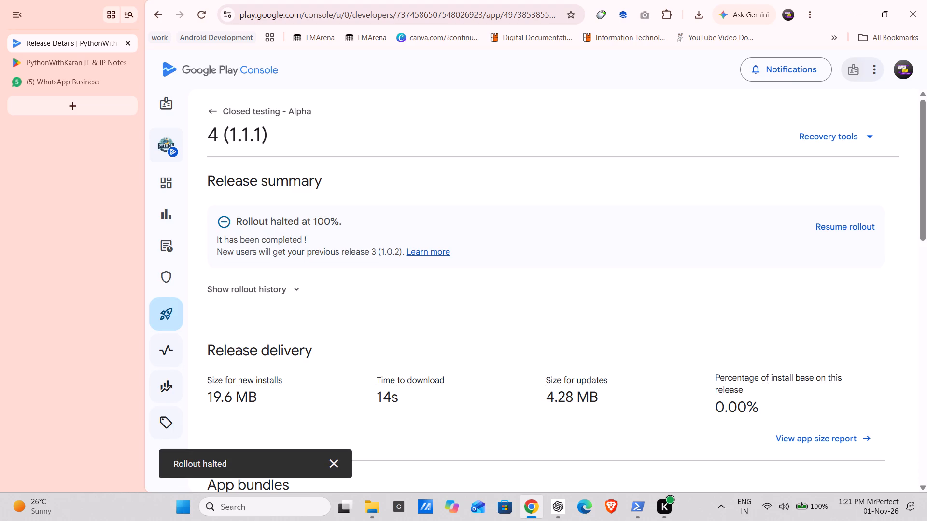
Return to Latest releases and bundles and open the 3 (1.0.2) release on the Closed testing - Alpha track.
scroll(671, 277, "down", 4)
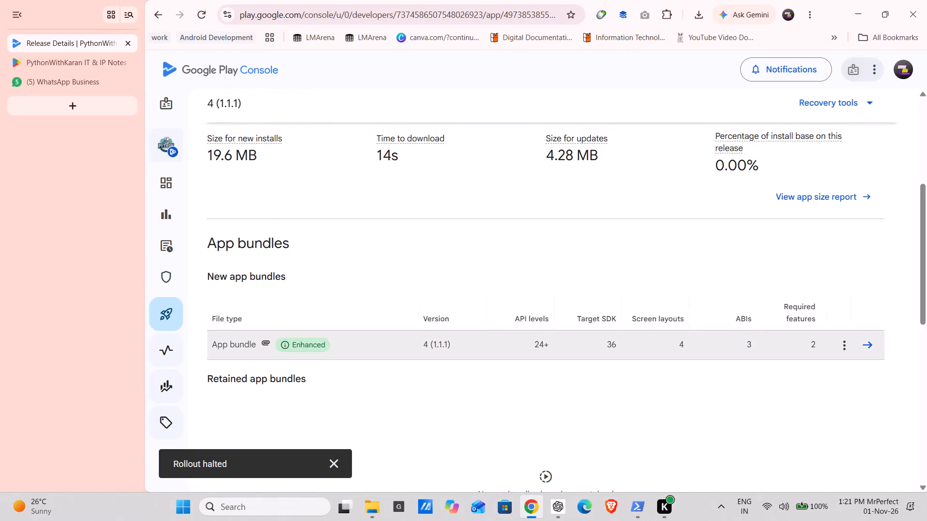
scroll(559, 386, "down", 2)
scroll(523, 398, "up", 10)
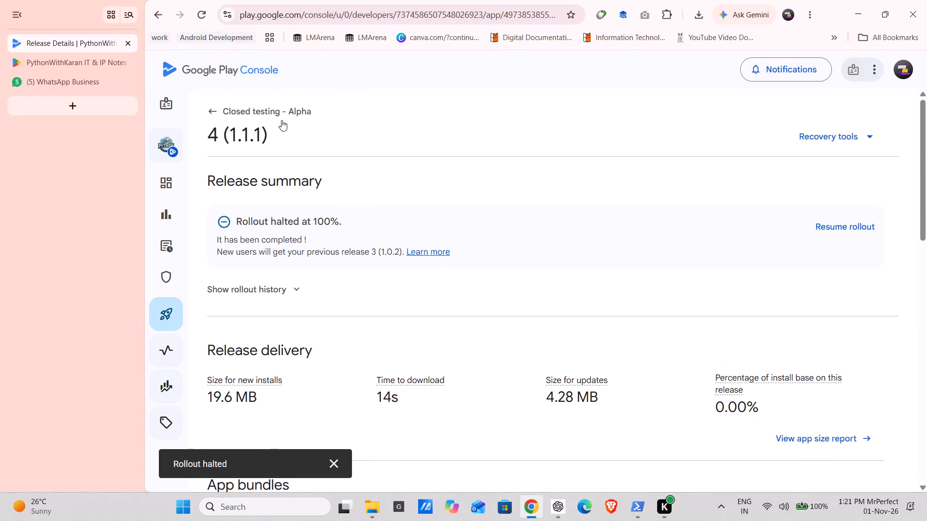
left_click(213, 111)
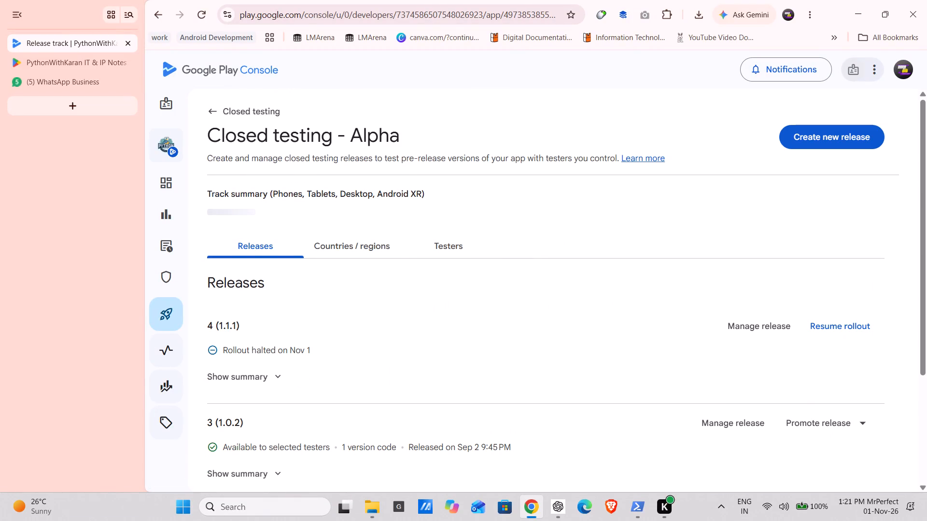
left_click(210, 103)
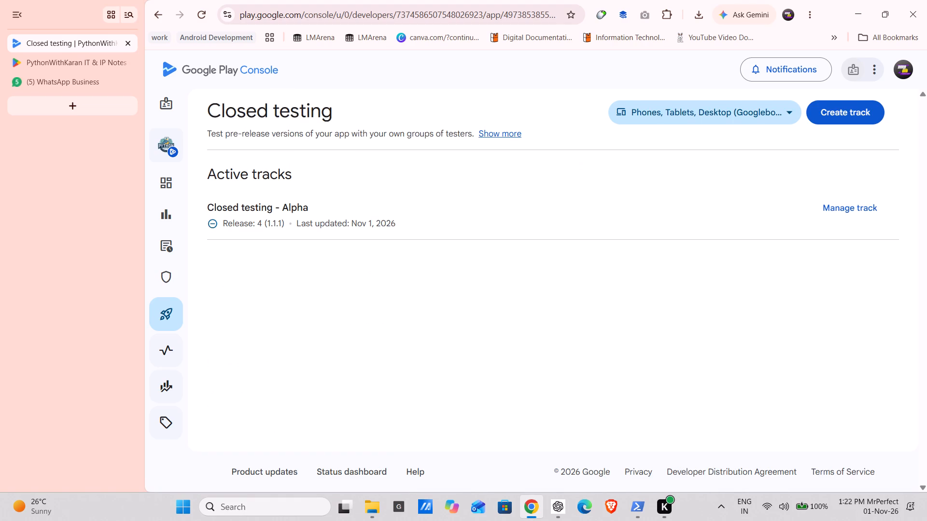
left_click(223, 343)
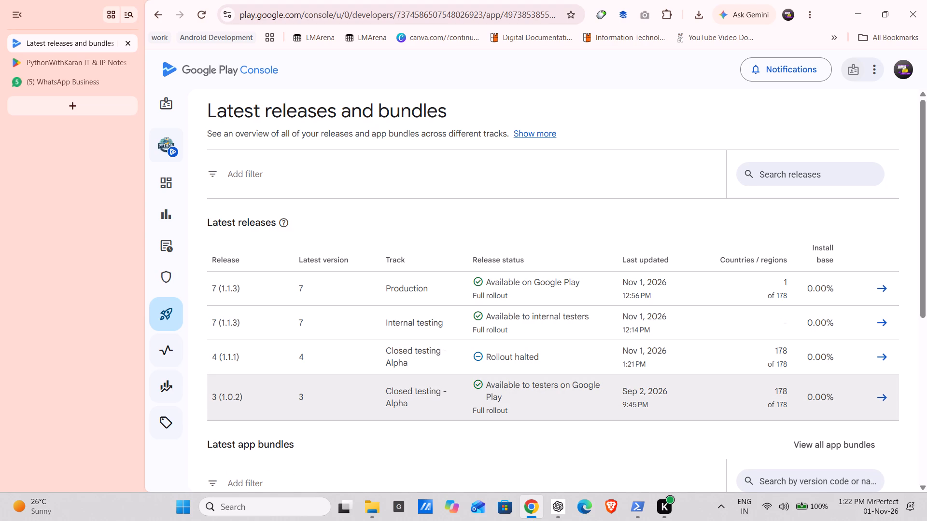
left_click(872, 394)
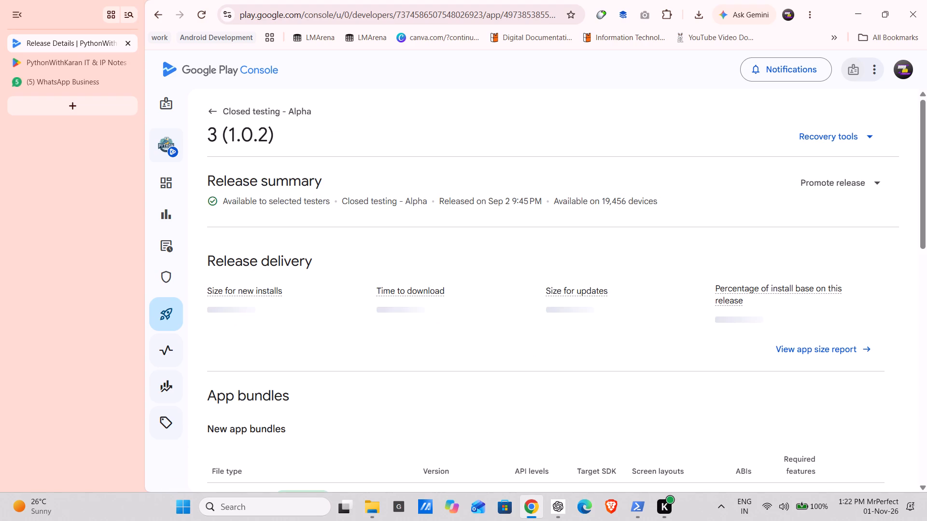
Review release 3 (1.0.2)'s summary, promotion options, deactivated bundles and release notes.
scroll(393, 332, "down", 6)
scroll(660, 346, "up", 13)
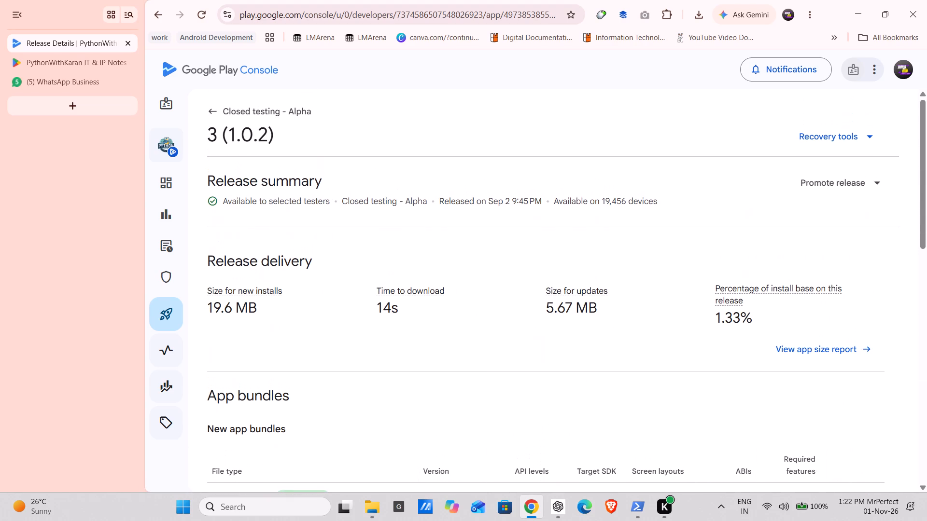
left_click(862, 193)
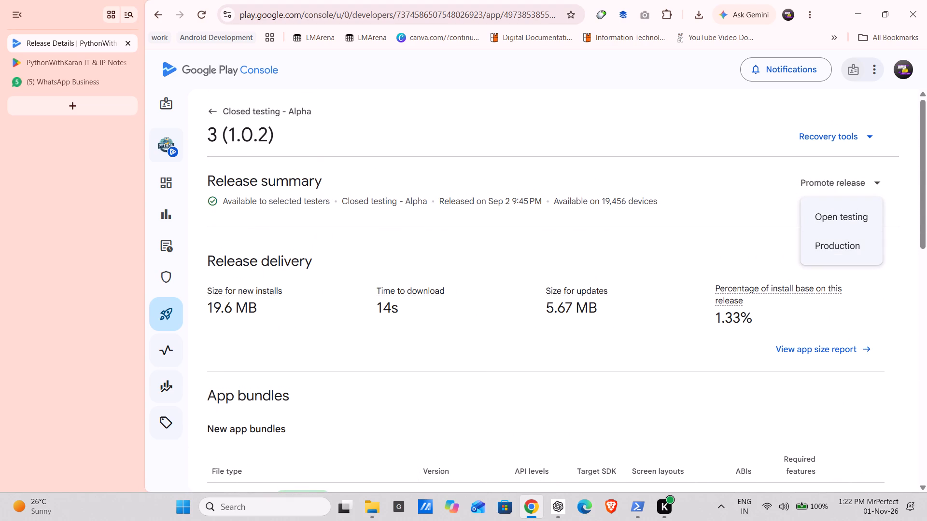
left_click(502, 244)
scroll(507, 232, "up", 4)
scroll(518, 220, "down", 10)
scroll(443, 292, "down", 2)
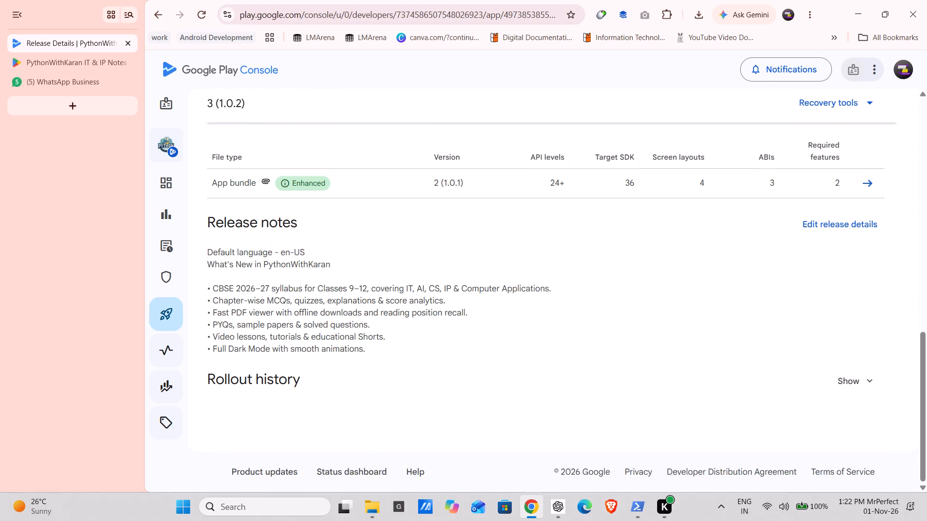
scroll(402, 356, "up", 14)
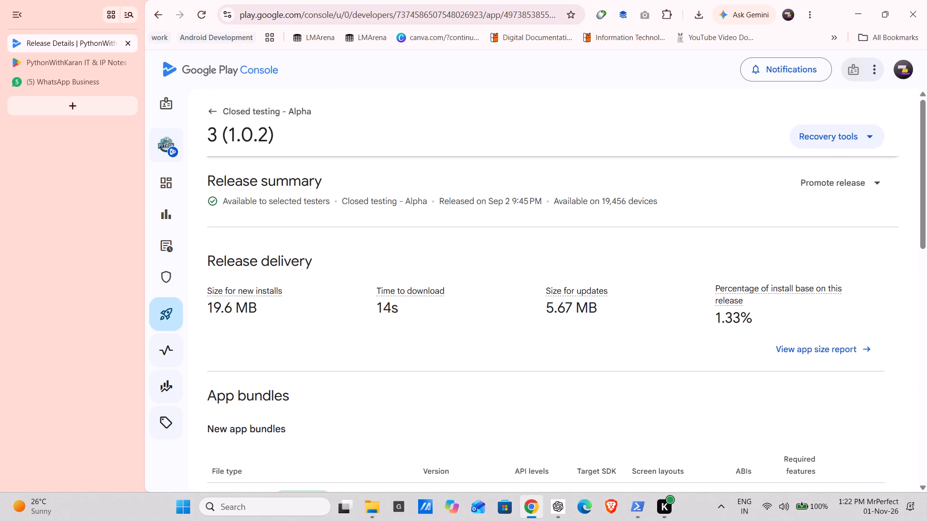
Check release 3 (1.0.2)'s recovery tools and app bundle sections, including the details of its new app bundle.
left_click(863, 137)
left_click(574, 244)
scroll(329, 269, "down", 4)
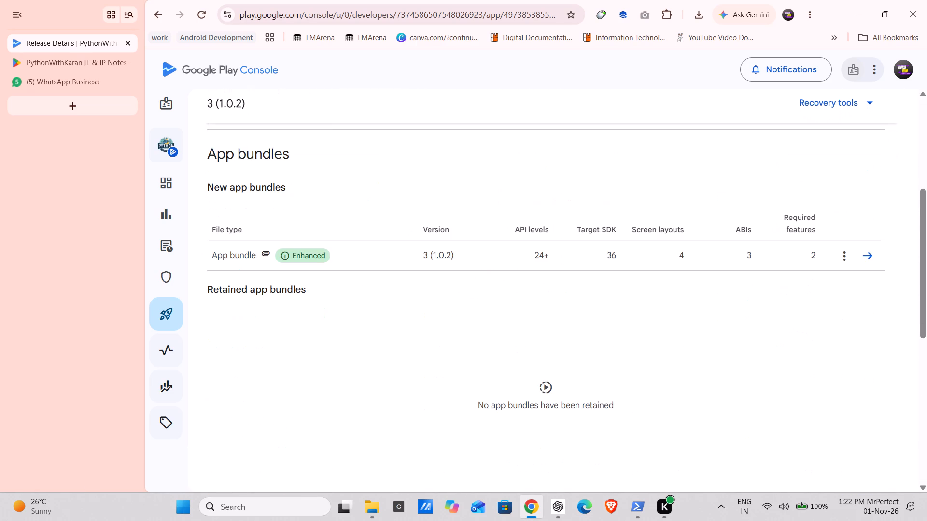
scroll(326, 273, "down", 6)
scroll(517, 320, "up", 3)
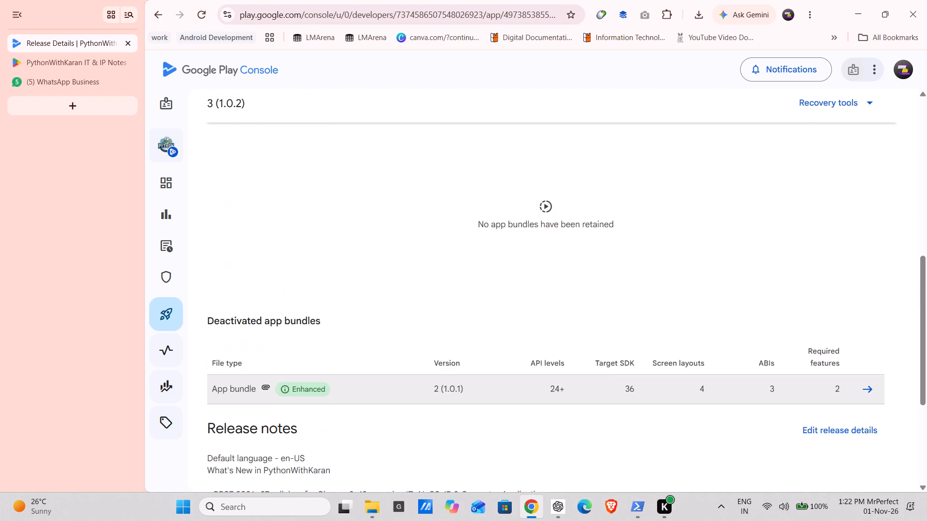
scroll(517, 320, "up", 9)
scroll(525, 330, "down", 3)
left_click(863, 320)
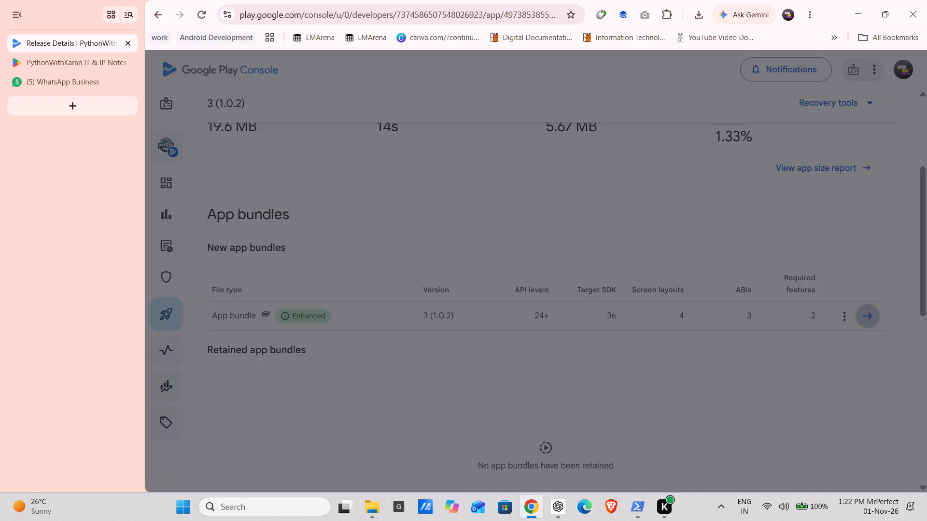
left_click(903, 146)
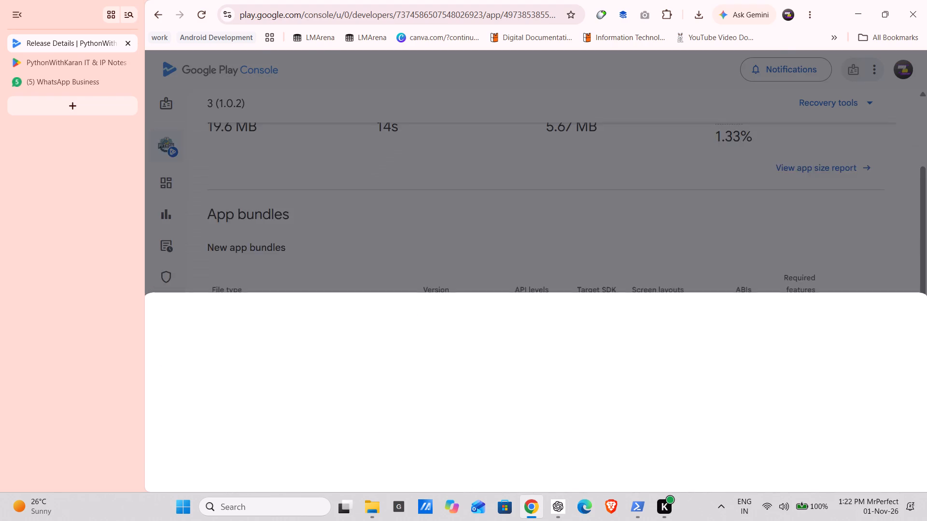
scroll(392, 329, "up", 10)
Go back to the Closed testing - Alpha track, check release 3 (1.0.2)'s promotion options and reopen its release details.
left_click(228, 111)
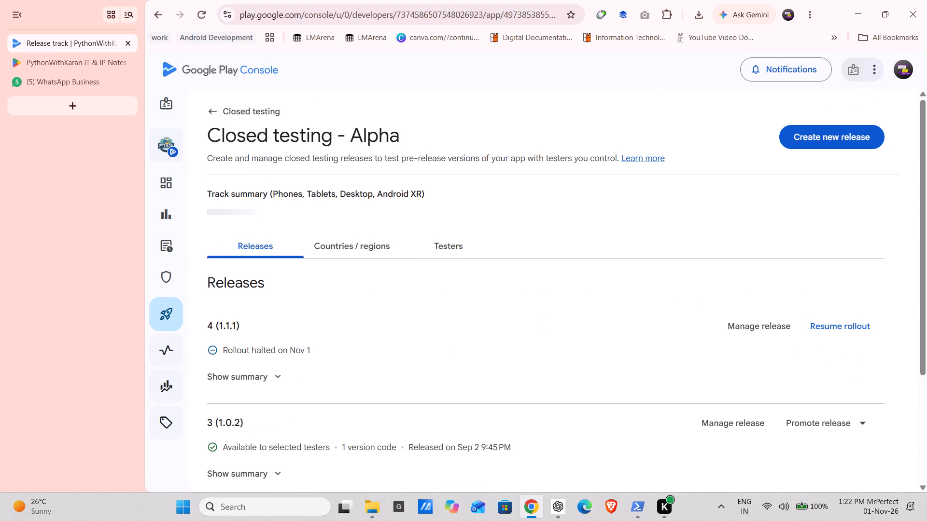
scroll(688, 356, "down", 2)
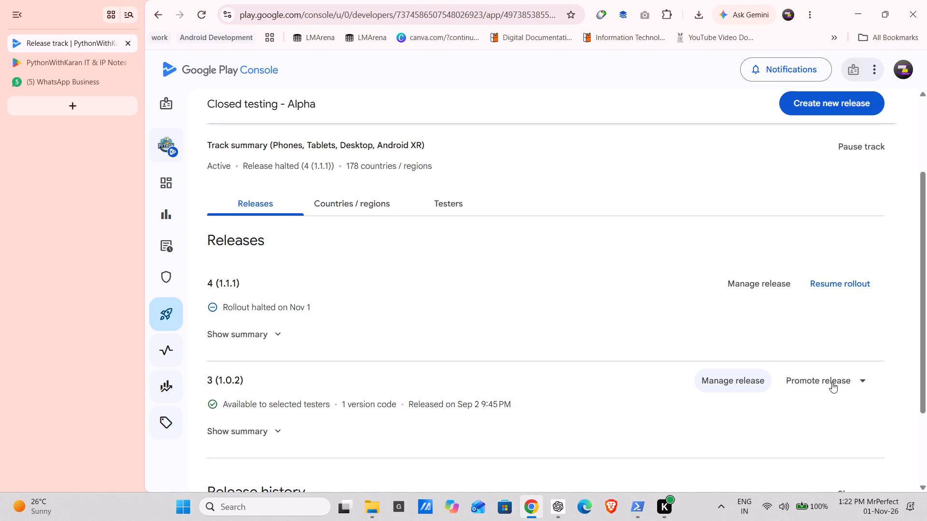
left_click(862, 379)
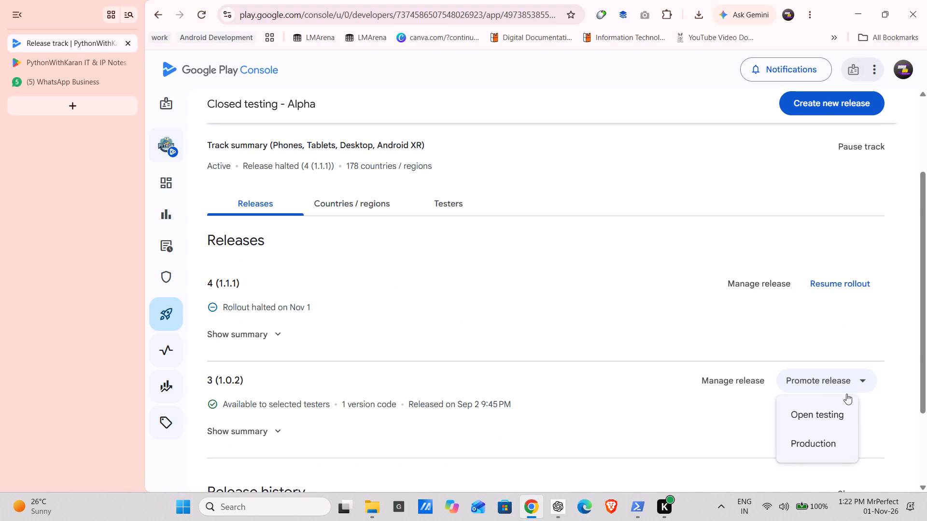
left_click(747, 381)
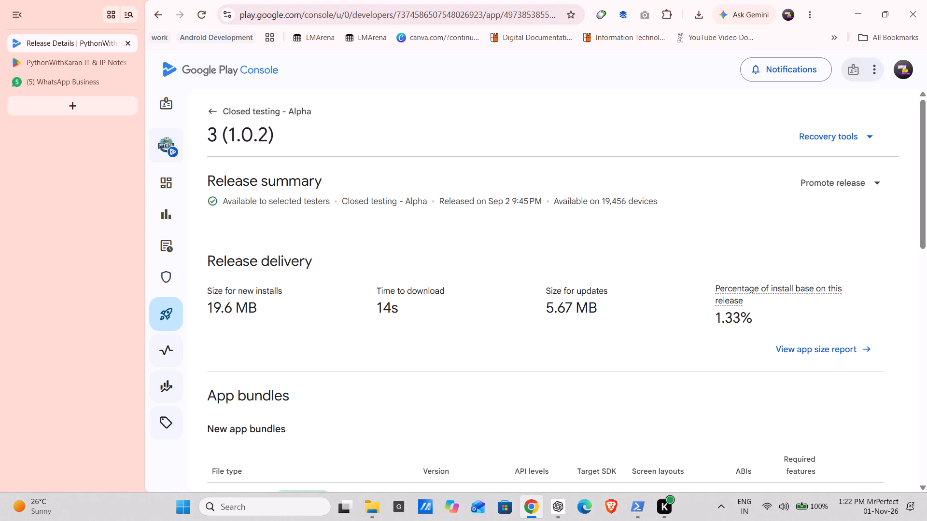
Recheck the promotion options and read through the full details page of release 3 (1.0.2).
left_click(824, 186)
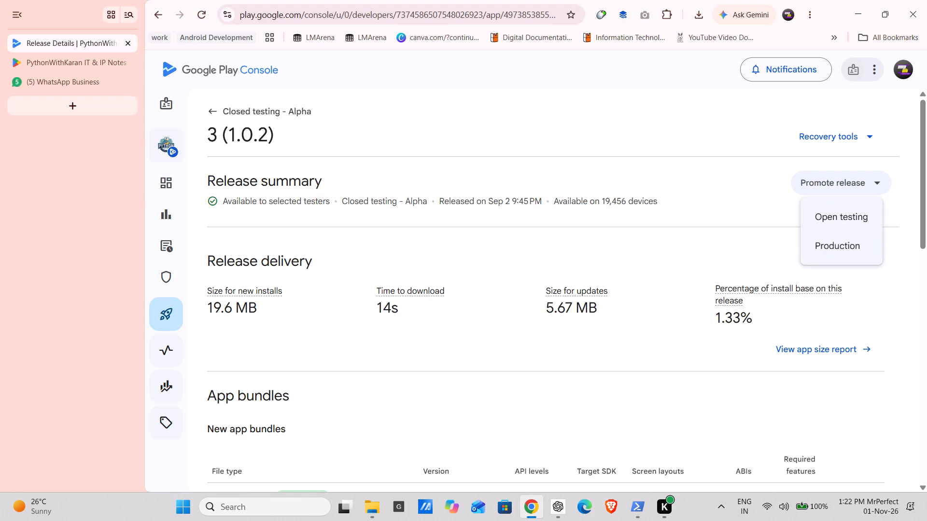
left_click(449, 359)
scroll(449, 360, "down", 14)
scroll(443, 367, "up", 16)
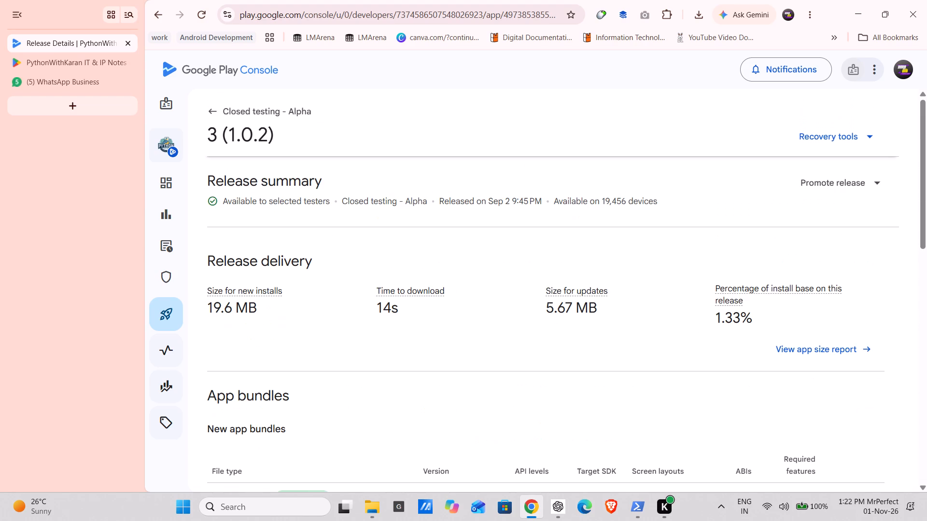
Return to Latest releases and bundles and open the complete list of app bundles.
left_click(223, 108)
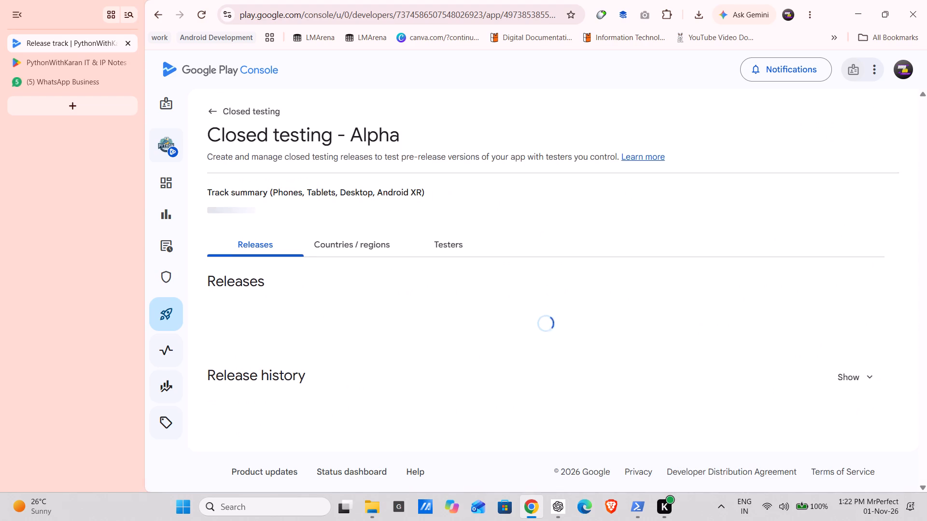
left_click(177, 347)
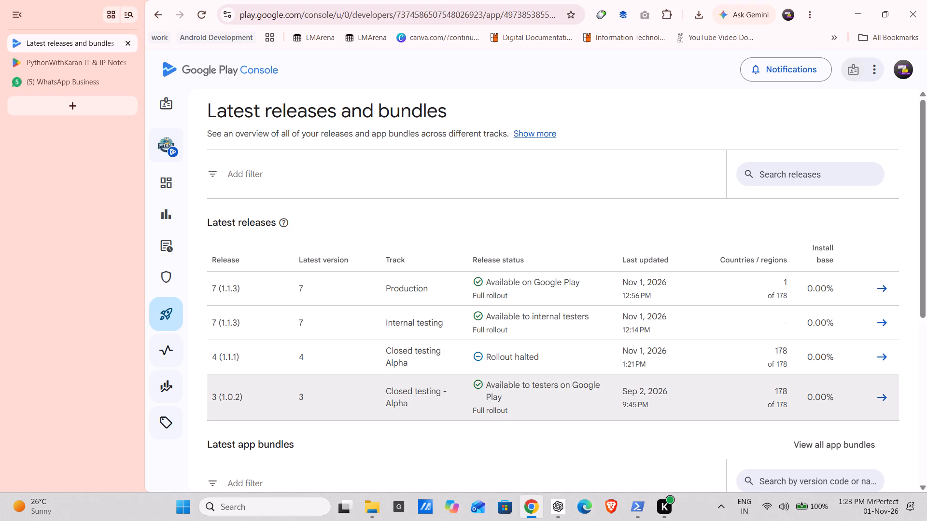
scroll(738, 299, "down", 2)
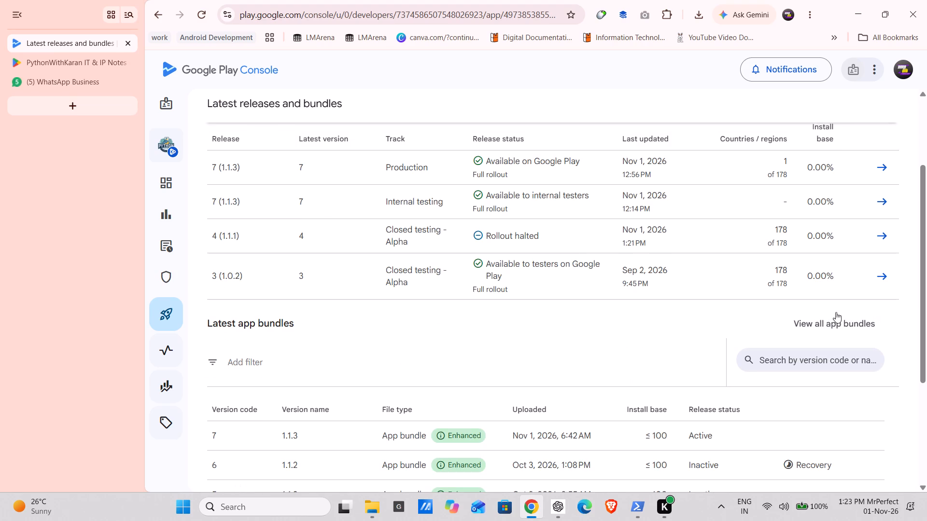
left_click(826, 323)
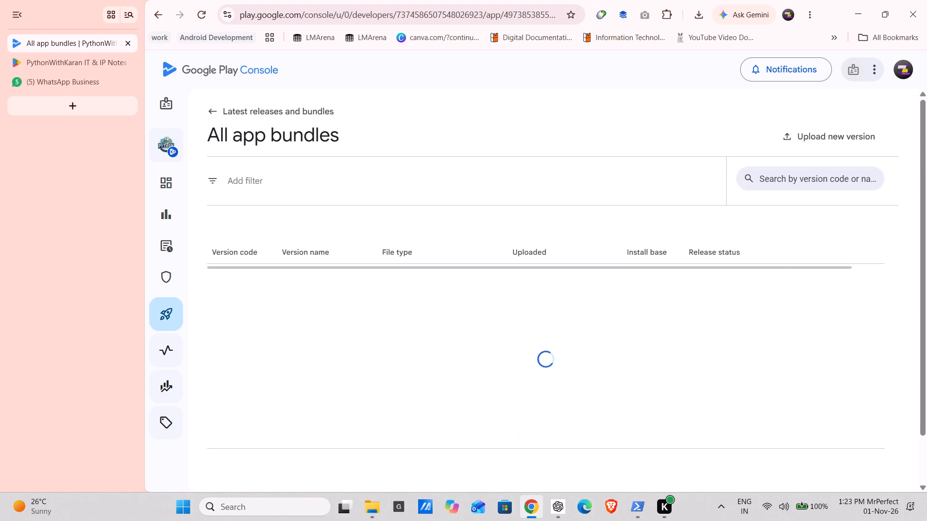
Open the version 6 (1.1.2) app bundle and examine its details and recovery tools.
scroll(767, 387, "down", 2)
scroll(754, 418, "up", 1)
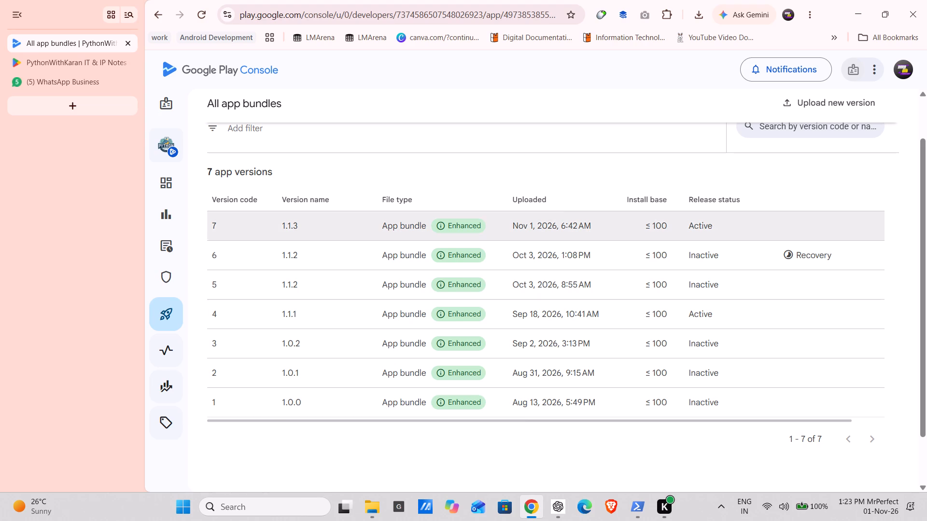
left_click(783, 249)
left_click_drag(794, 417, 830, 407)
left_click_drag(836, 422, 918, 407)
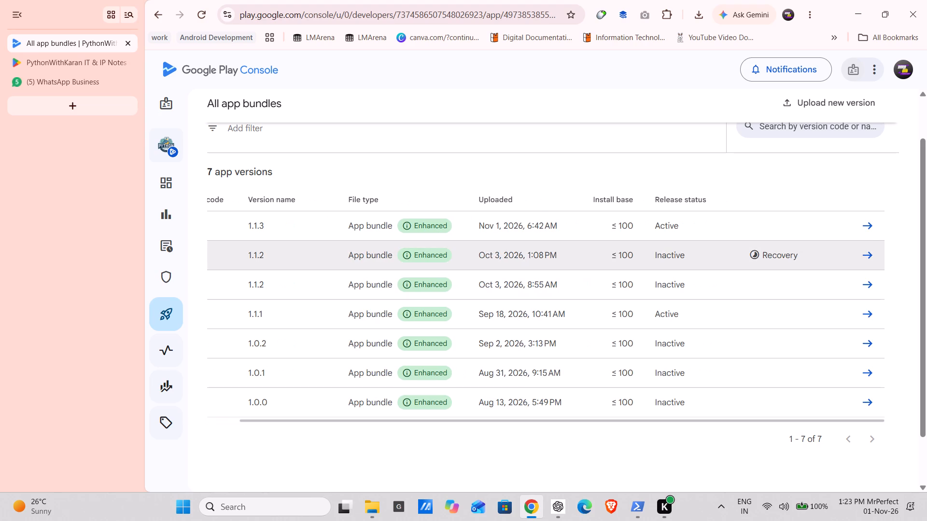
left_click(865, 256)
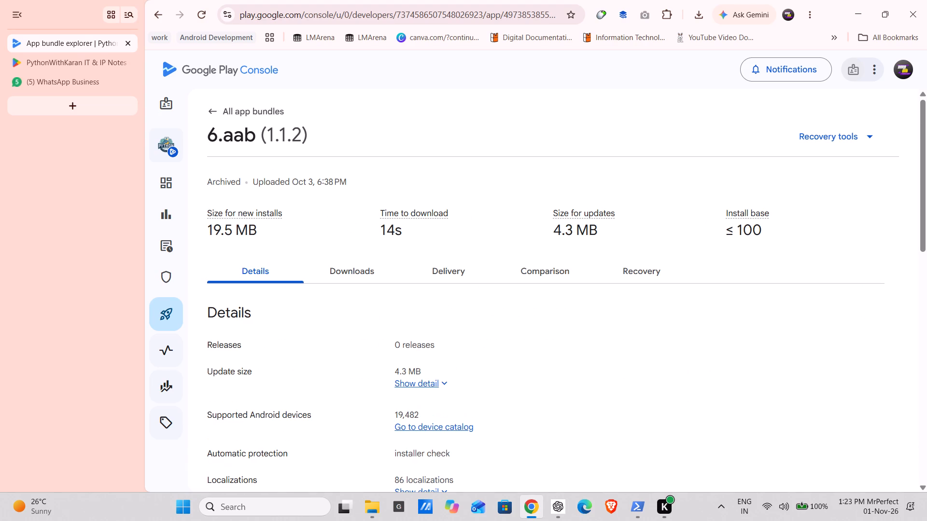
left_click(832, 134)
left_click(842, 243)
scroll(787, 274, "down", 4)
scroll(743, 313, "down", 11)
scroll(685, 401, "up", 3)
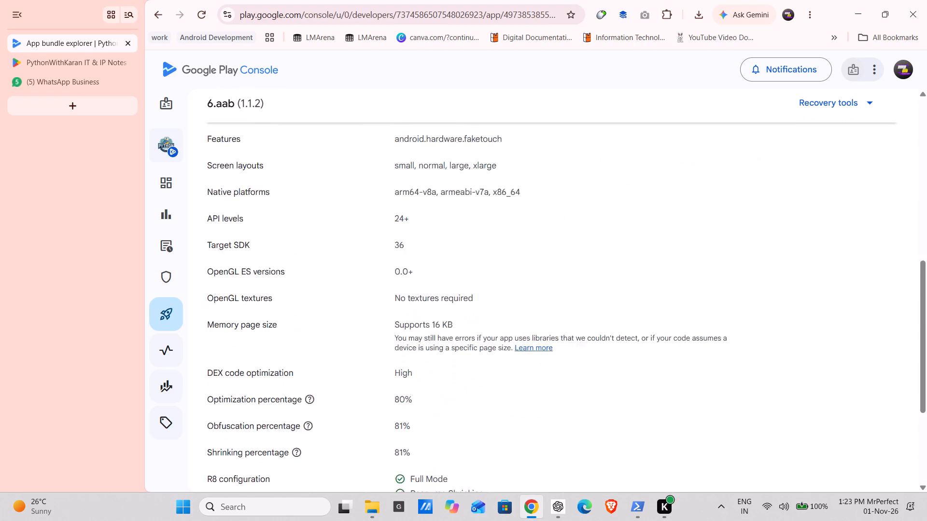
scroll(687, 408, "up", 13)
left_click(866, 135)
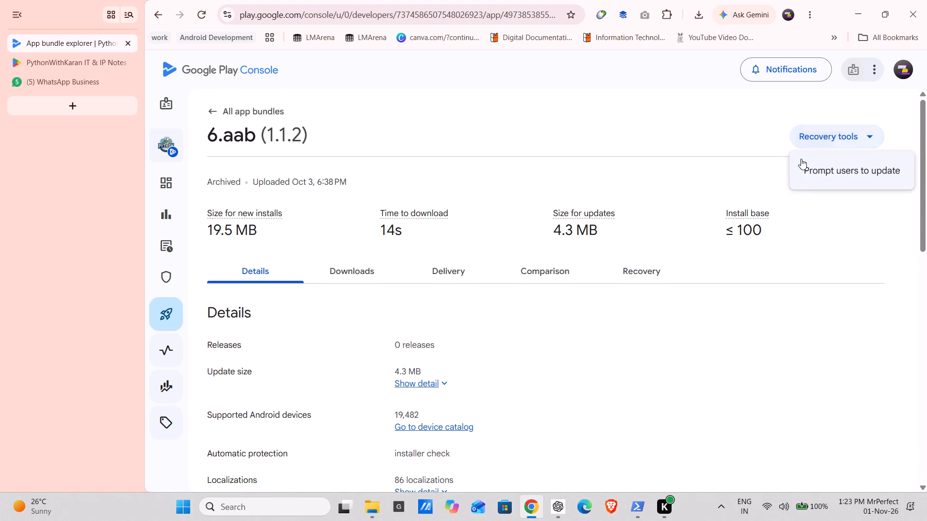
left_click(845, 250)
From all app bundles, check the Prompt users to update option for bundle 7 (1.1.3) and view its Internal testing track.
left_click(219, 110)
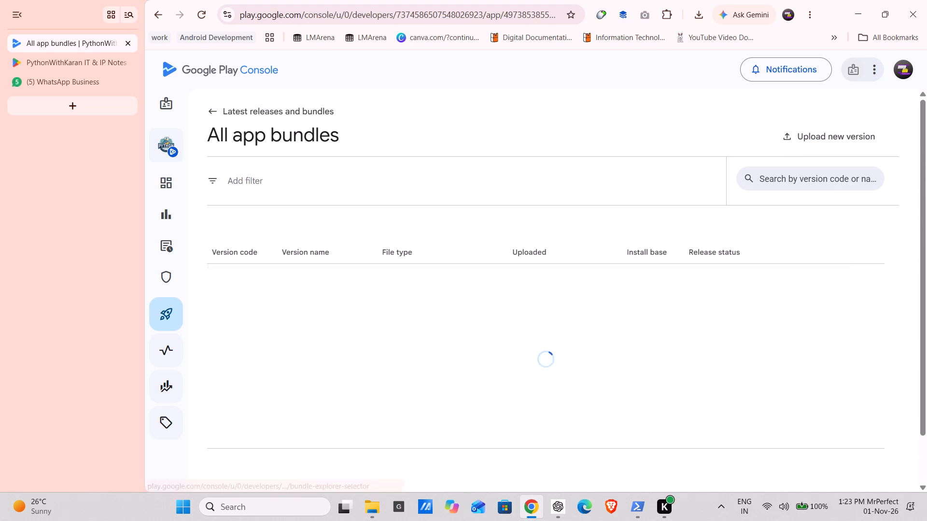
left_click_drag(706, 474, 739, 472)
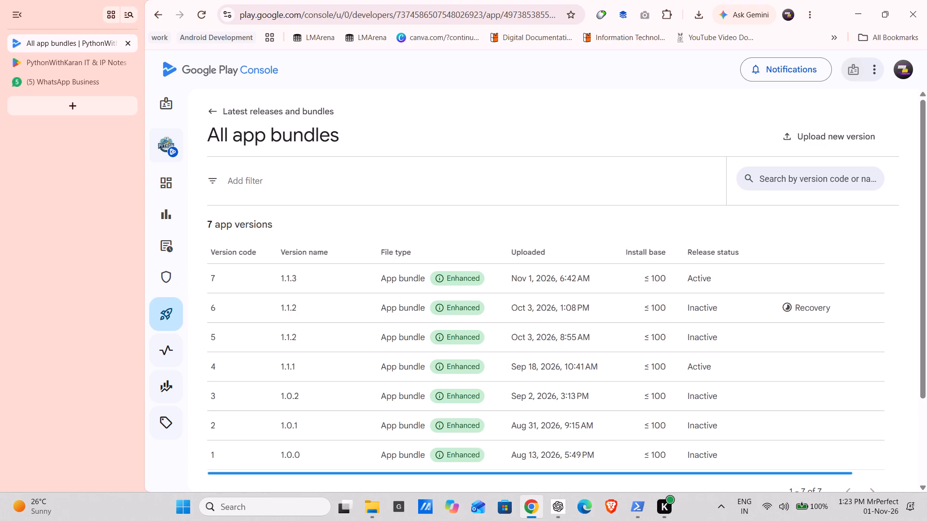
left_click_drag(739, 472, 890, 453)
left_click(864, 277)
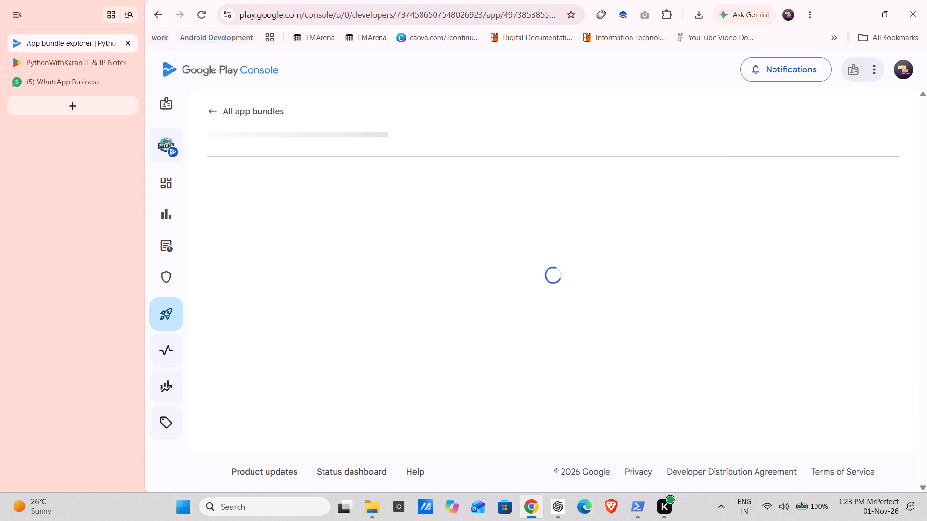
left_click(847, 143)
left_click(824, 171)
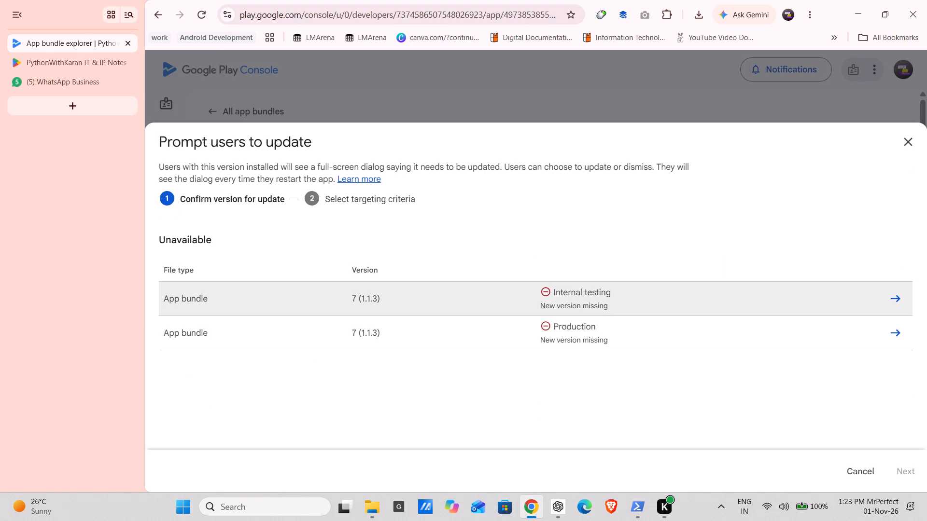
left_click(886, 301)
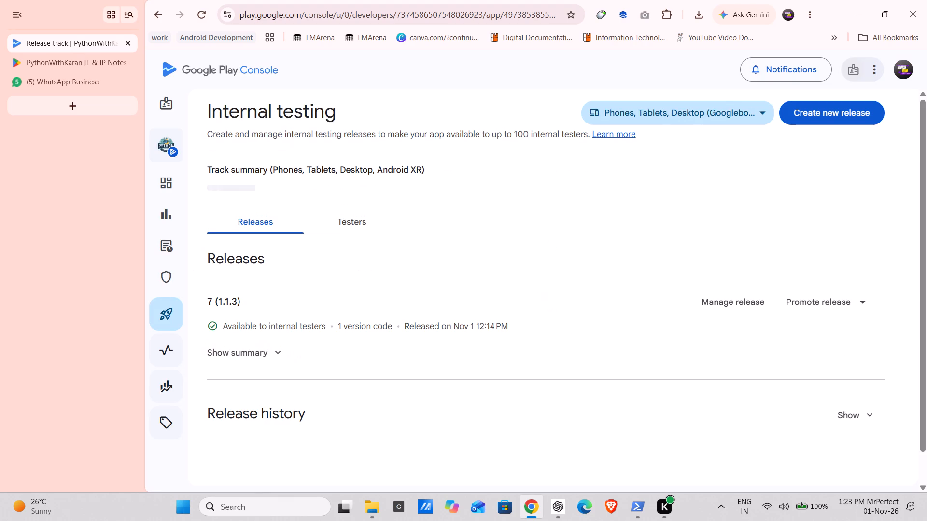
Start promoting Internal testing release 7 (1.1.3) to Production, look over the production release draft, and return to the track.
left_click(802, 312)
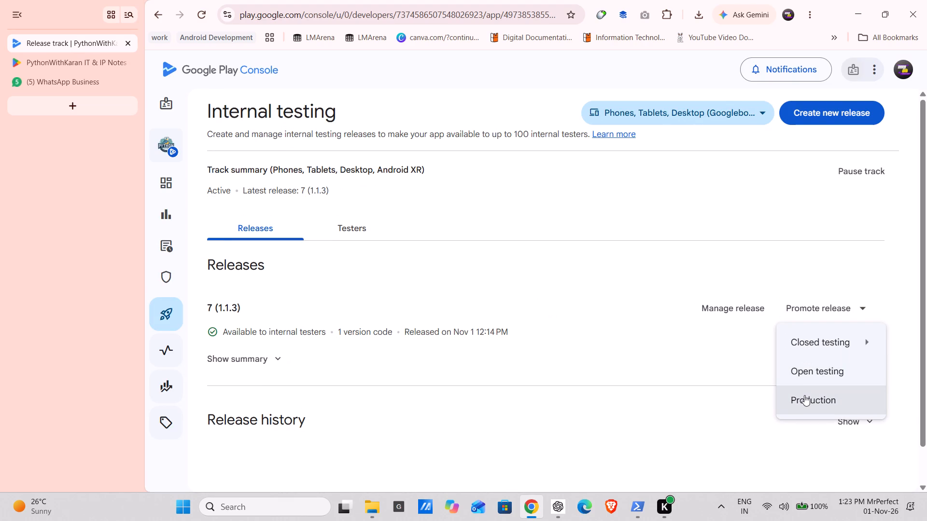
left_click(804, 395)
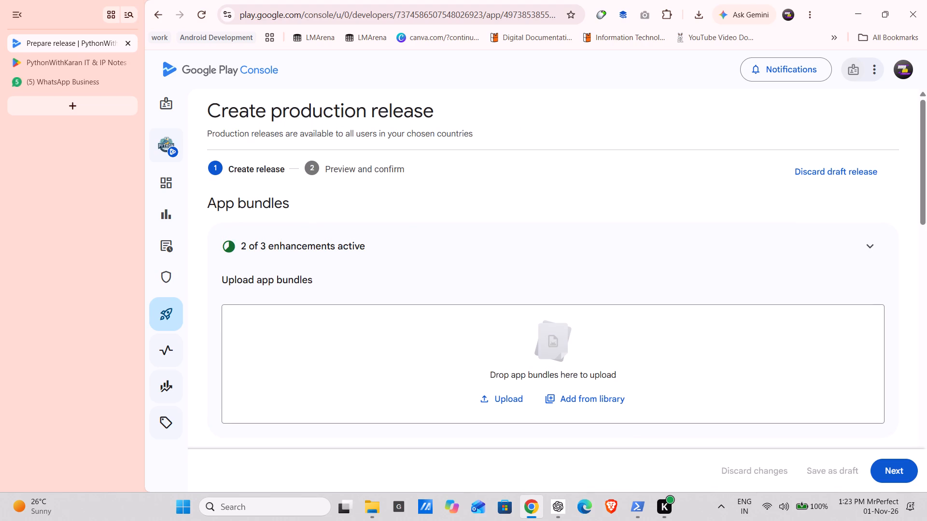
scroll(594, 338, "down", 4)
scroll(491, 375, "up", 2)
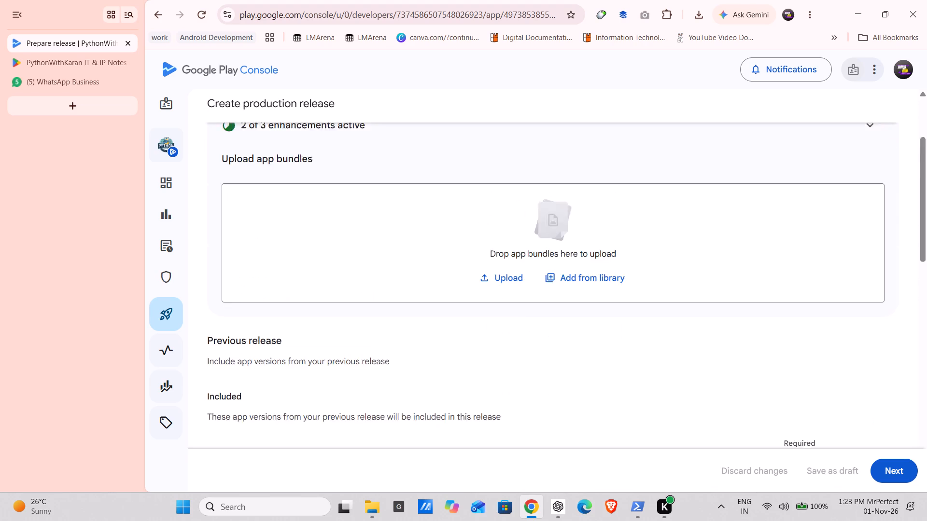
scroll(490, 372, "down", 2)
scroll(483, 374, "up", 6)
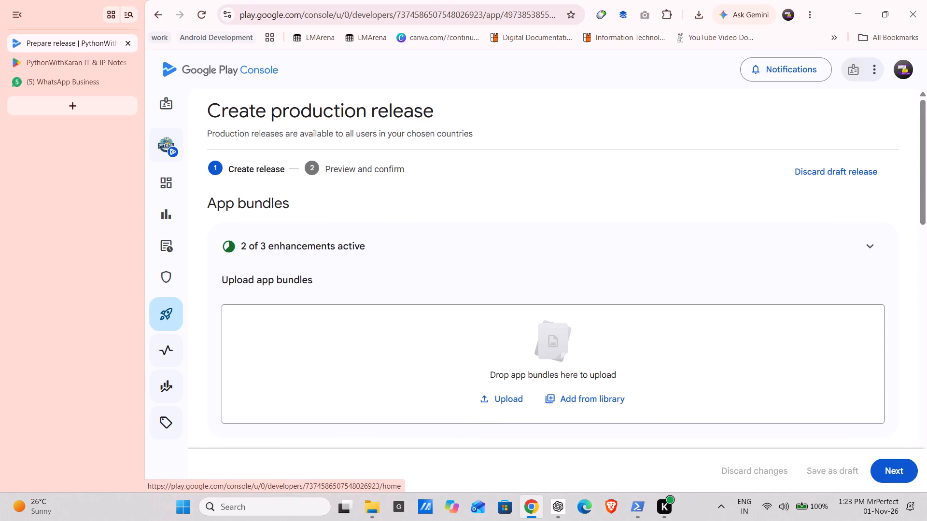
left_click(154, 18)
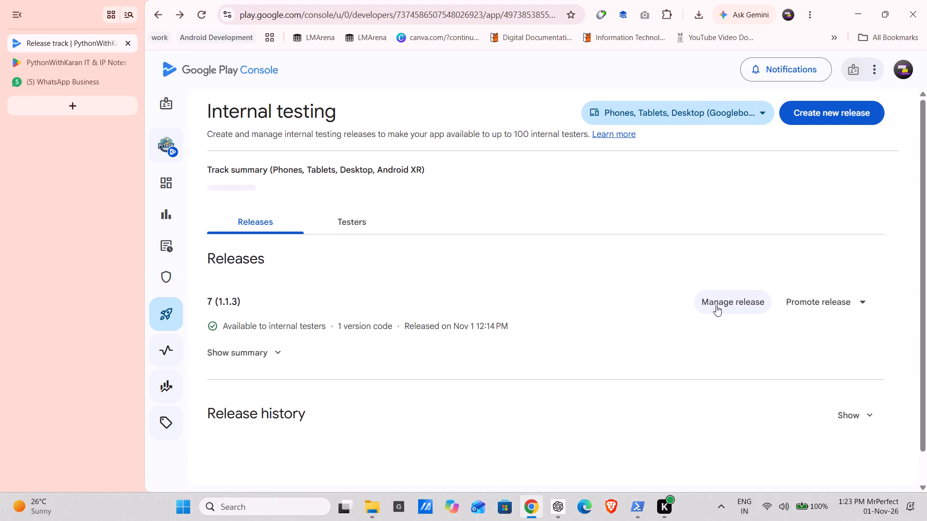
Recheck the promotion options for Internal testing release 7 (1.1.3) and open its release details.
left_click(815, 310)
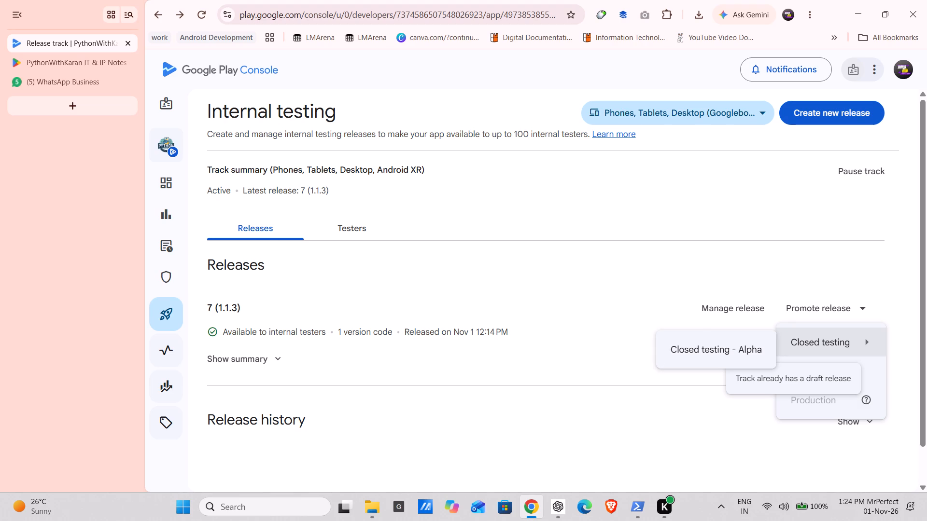
left_click(740, 317)
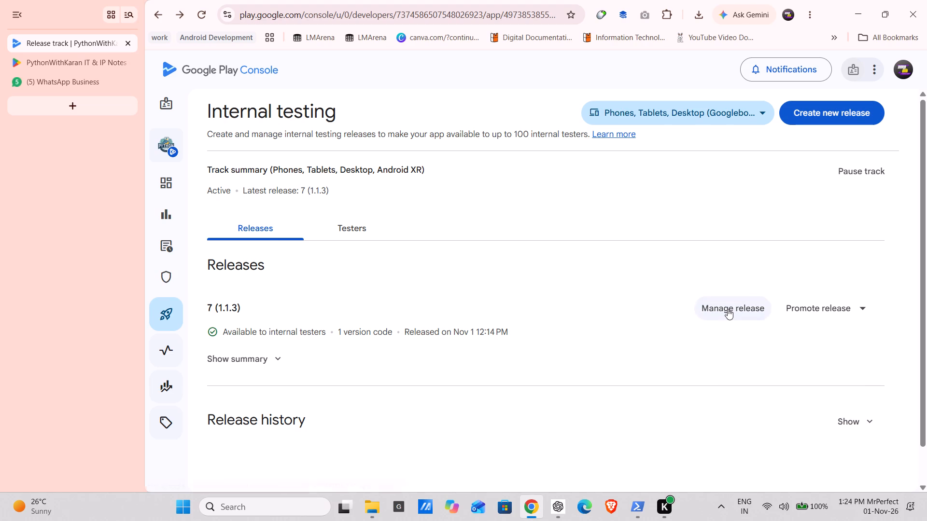
left_click(728, 309)
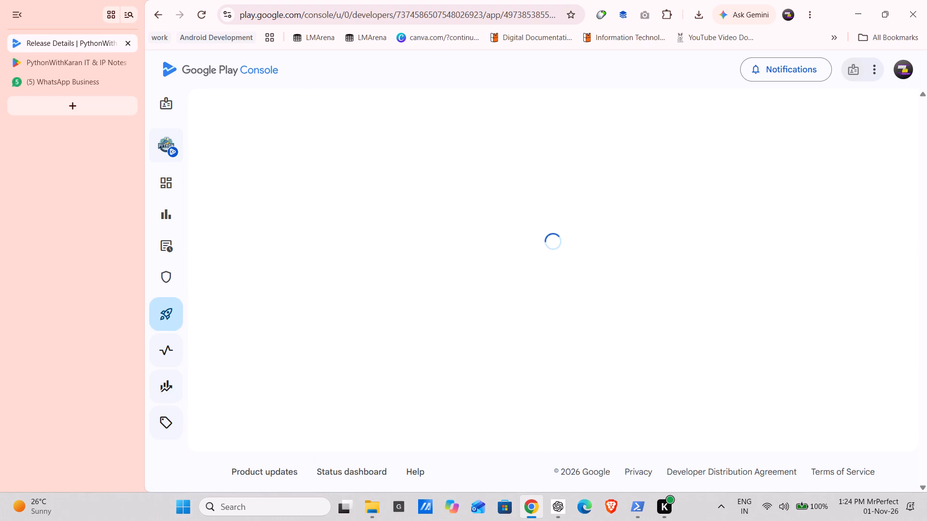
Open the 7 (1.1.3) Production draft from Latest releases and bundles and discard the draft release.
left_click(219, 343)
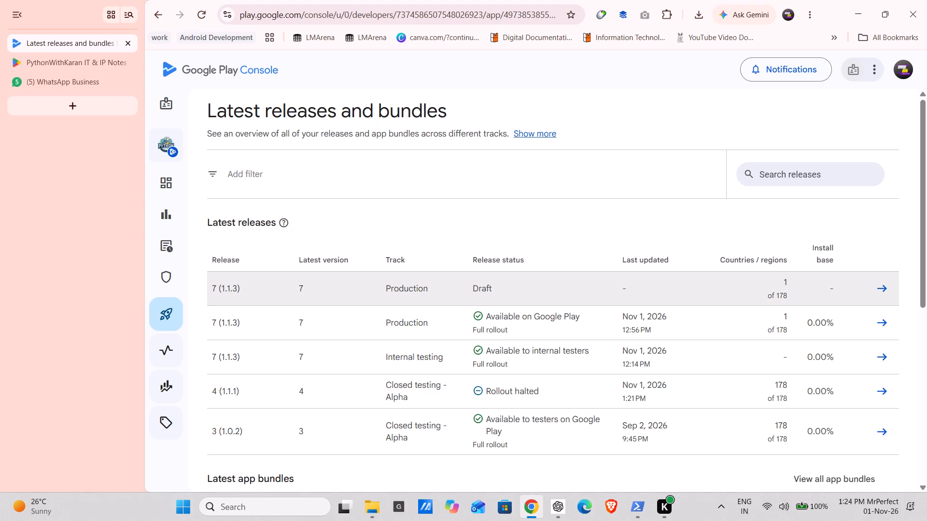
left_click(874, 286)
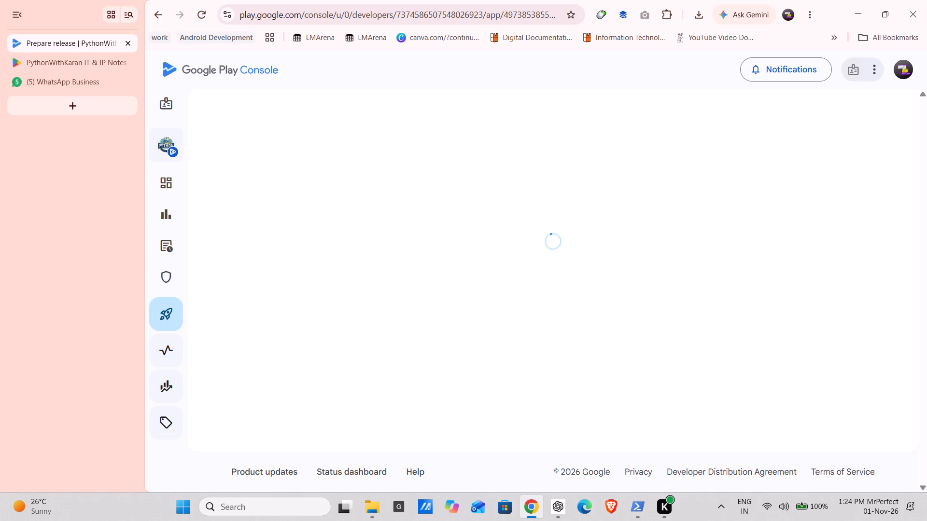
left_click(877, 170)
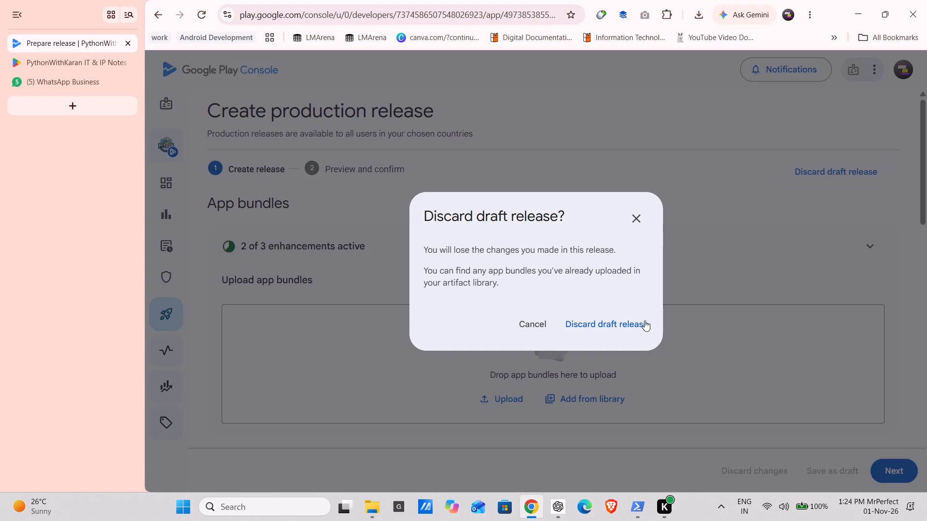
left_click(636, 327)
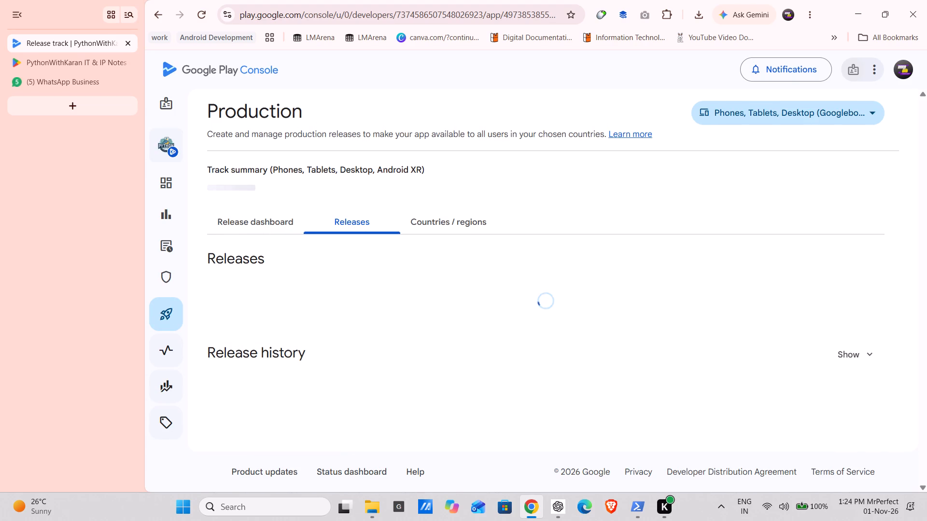
Return to Latest releases and bundles and examine the details of Closed testing - Alpha release 3 (1.0.2).
left_click(195, 341)
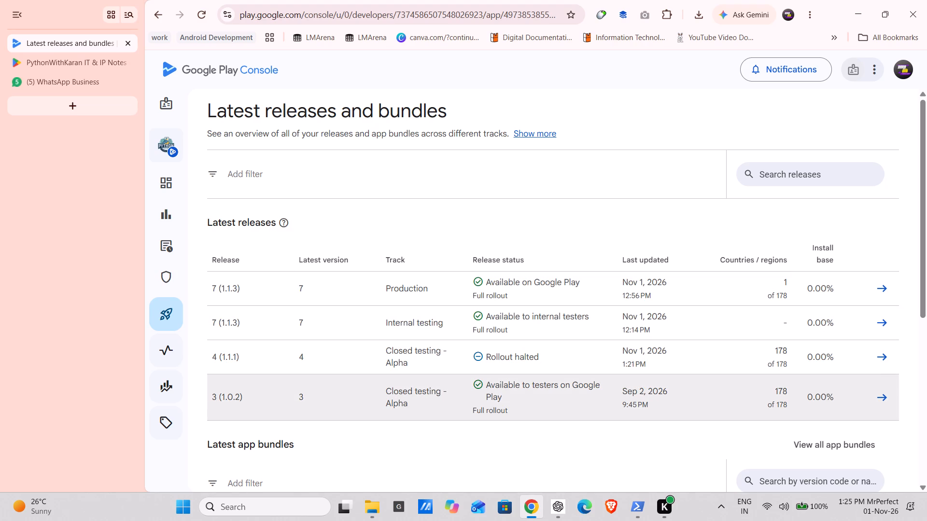
left_click(885, 406)
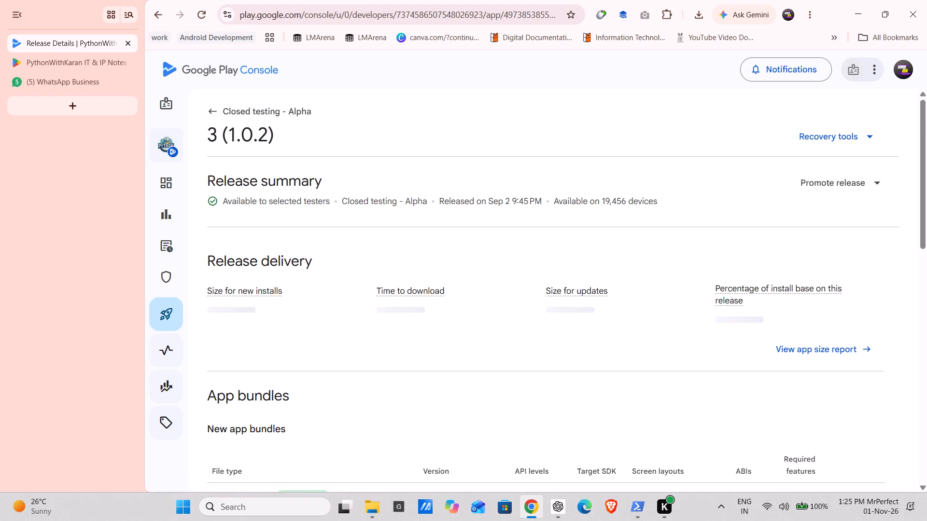
scroll(369, 264, "down", 2)
scroll(416, 349, "down", 3)
scroll(408, 366, "up", 3)
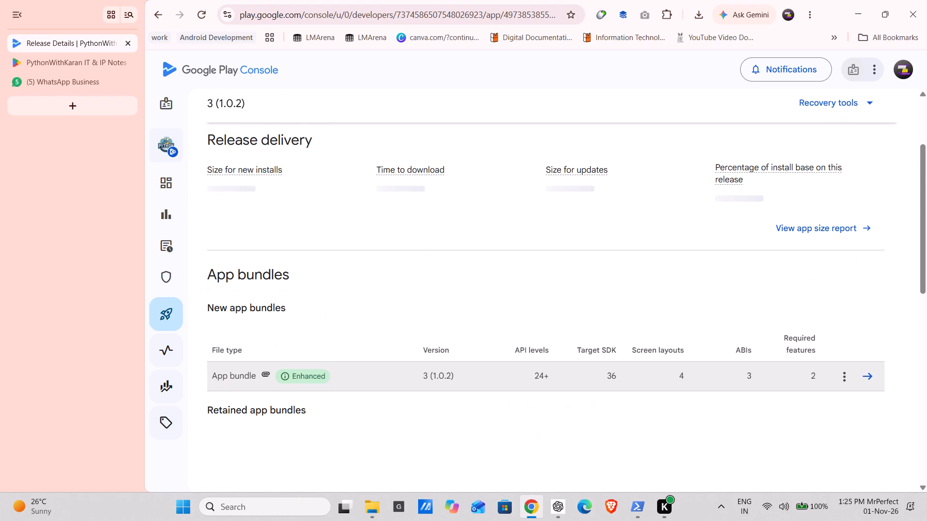
scroll(408, 362, "up", 3)
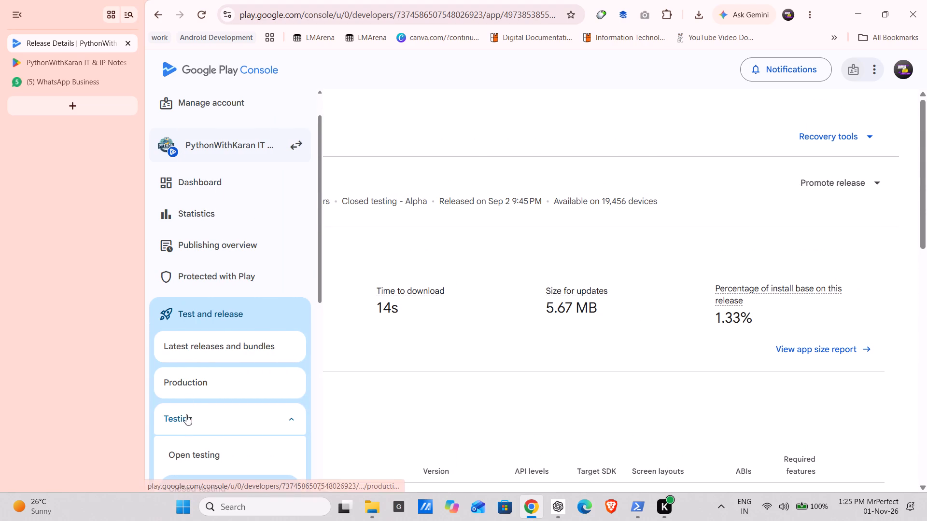
Go to the Closed testing - Alpha track, review its releases, and reopen release 3 (1.0.2)'s details from there.
scroll(192, 428, "down", 2)
left_click(206, 372)
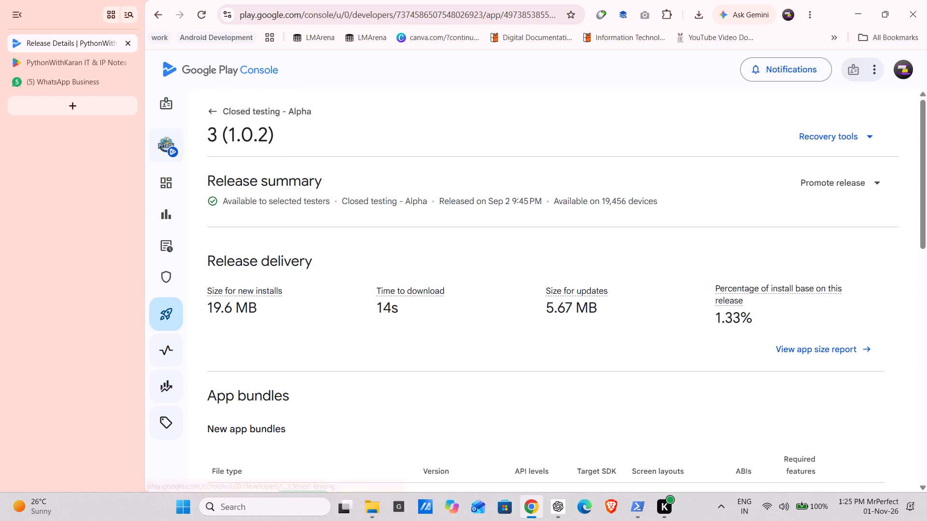
scroll(500, 315, "up", 2)
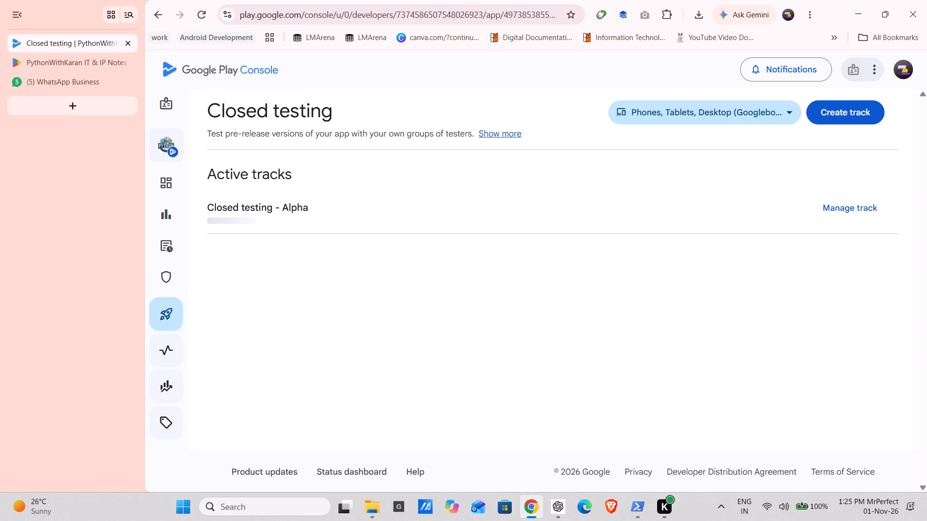
left_click(862, 206)
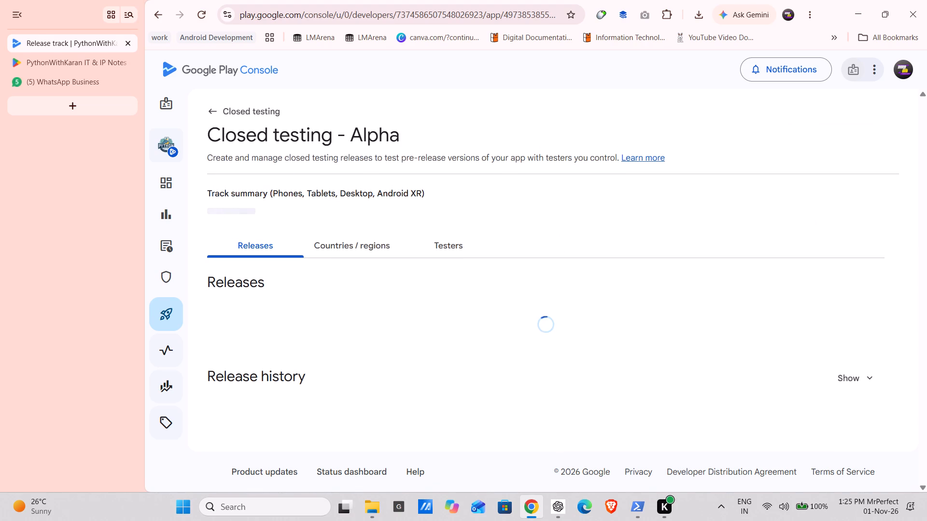
scroll(802, 284, "down", 2)
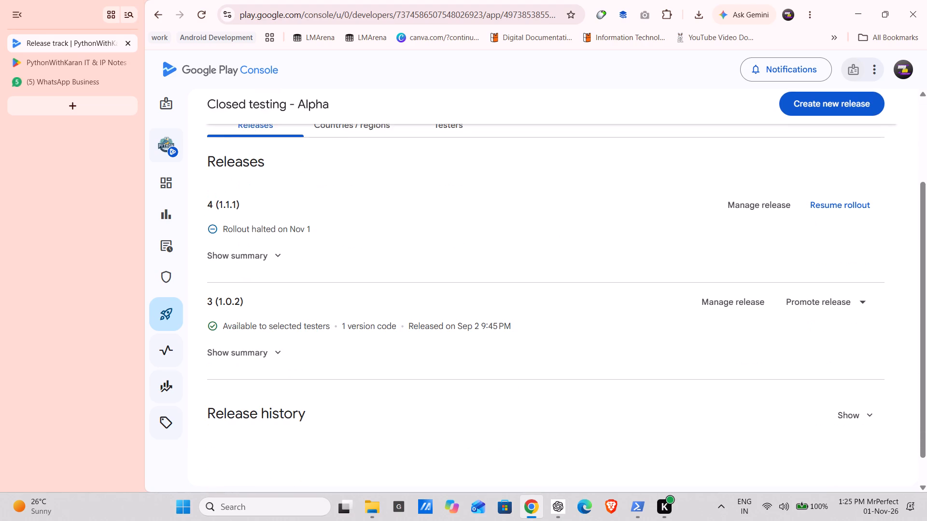
scroll(711, 324, "down", 2)
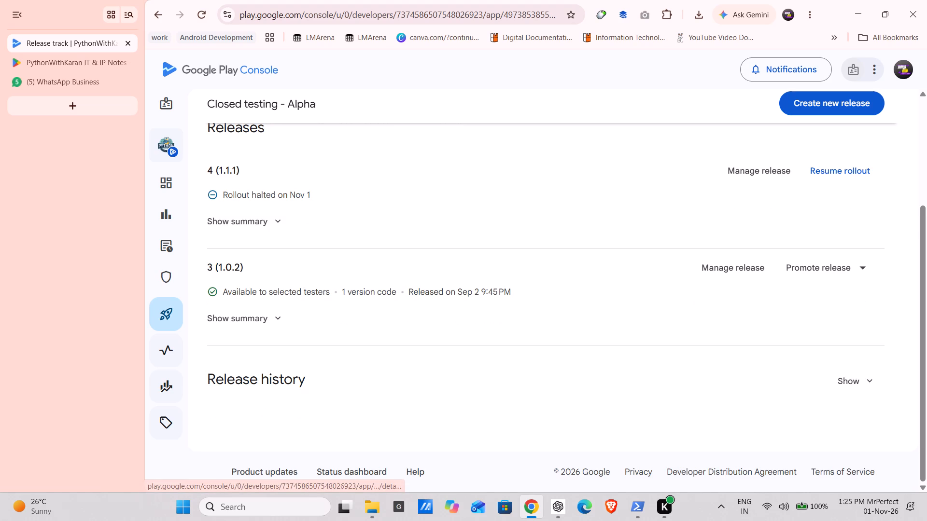
left_click(717, 266)
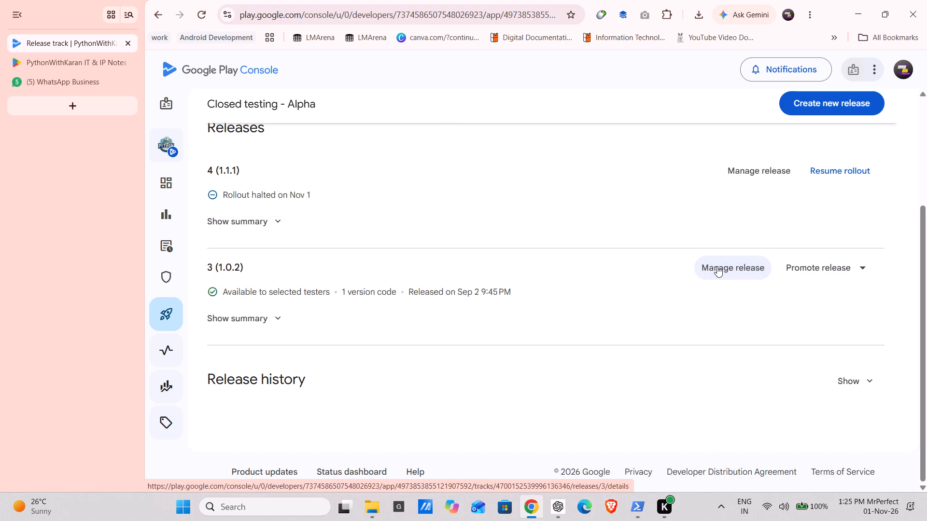
scroll(602, 318, "down", 3)
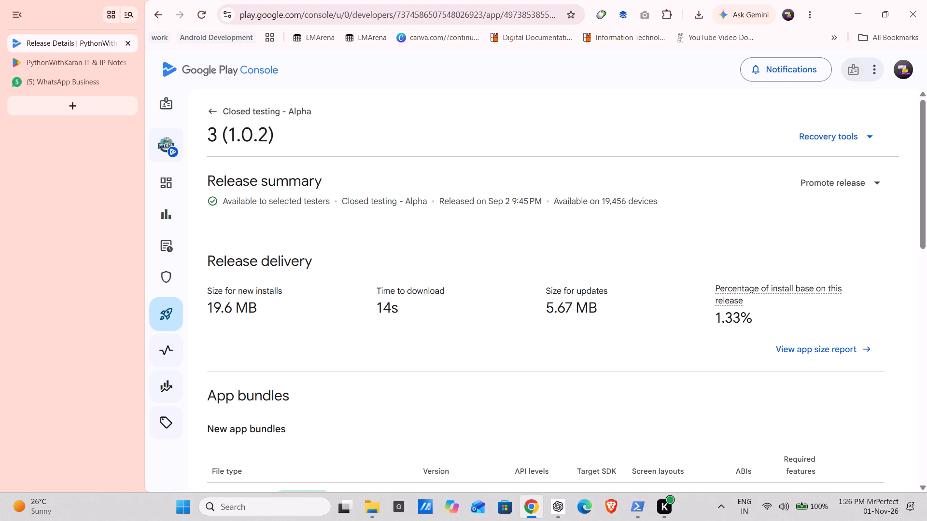
Examine the app bundle sections in the details of Closed testing - Alpha release 3 (1.0.2).
scroll(476, 128, "down", 5)
scroll(379, 228, "up", 4)
scroll(386, 221, "down", 4)
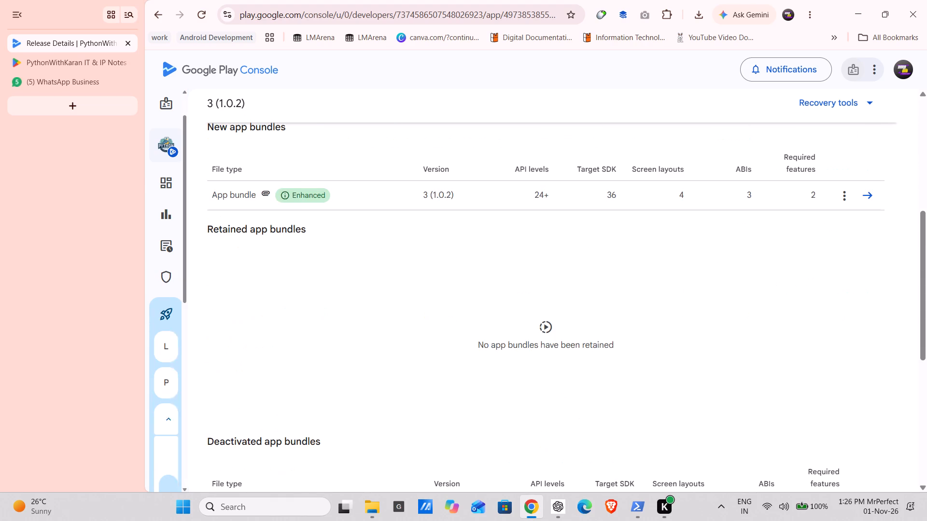
Return to Latest releases and bundles and review the release statuses across all tracks and the latest app bundles.
left_click(189, 383)
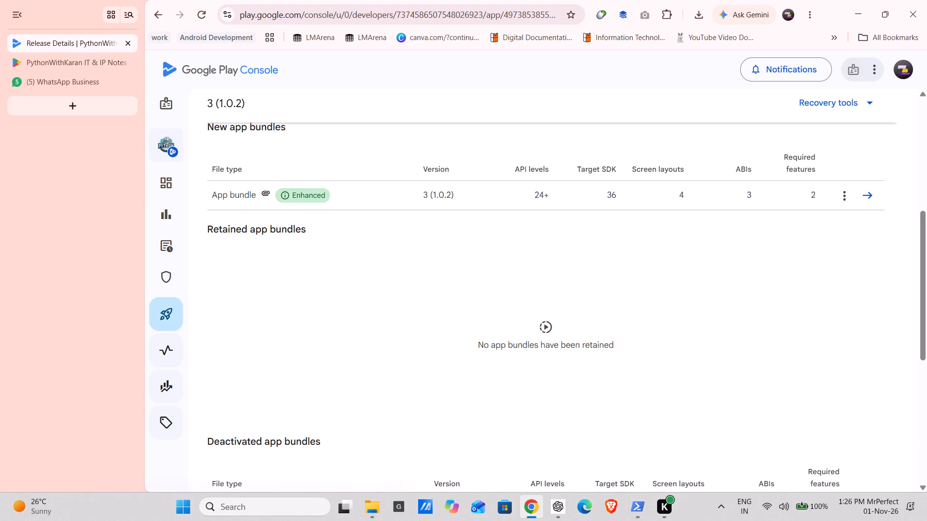
left_click(203, 341)
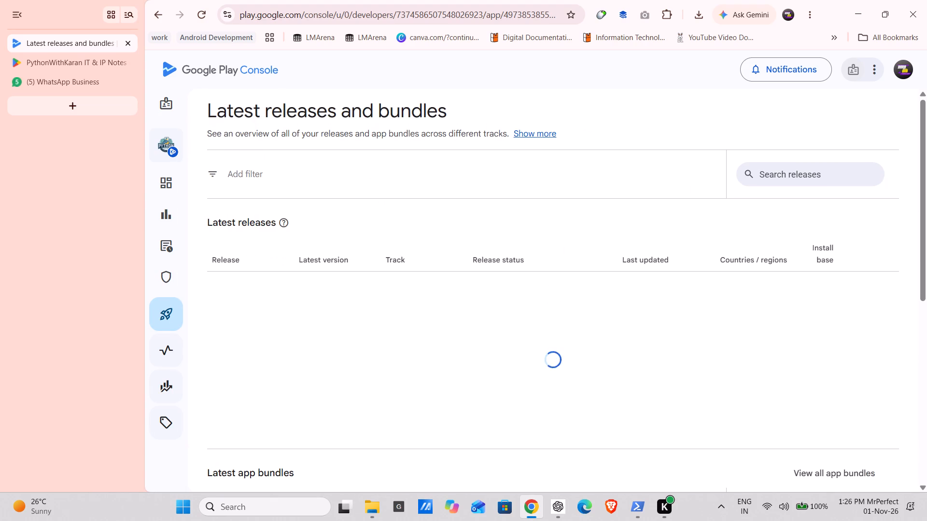
scroll(414, 314, "down", 5)
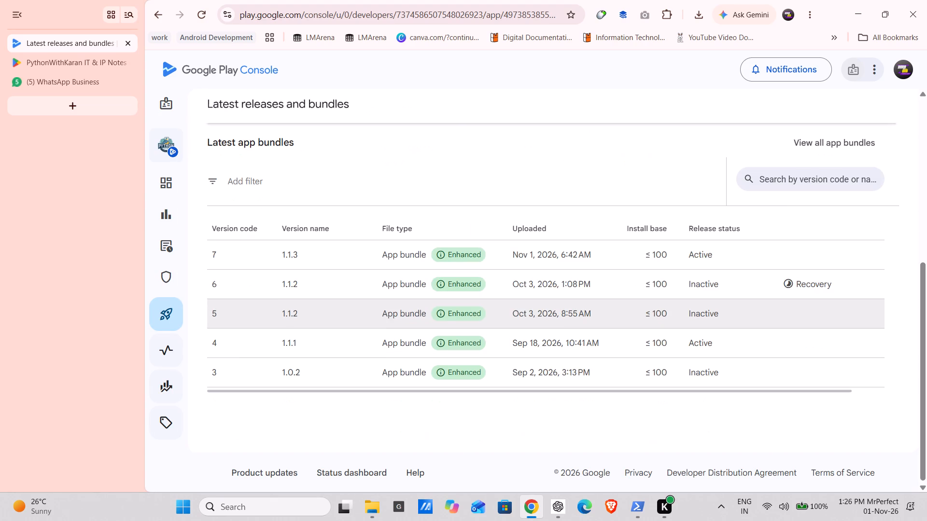
left_click_drag(490, 389, 431, 398)
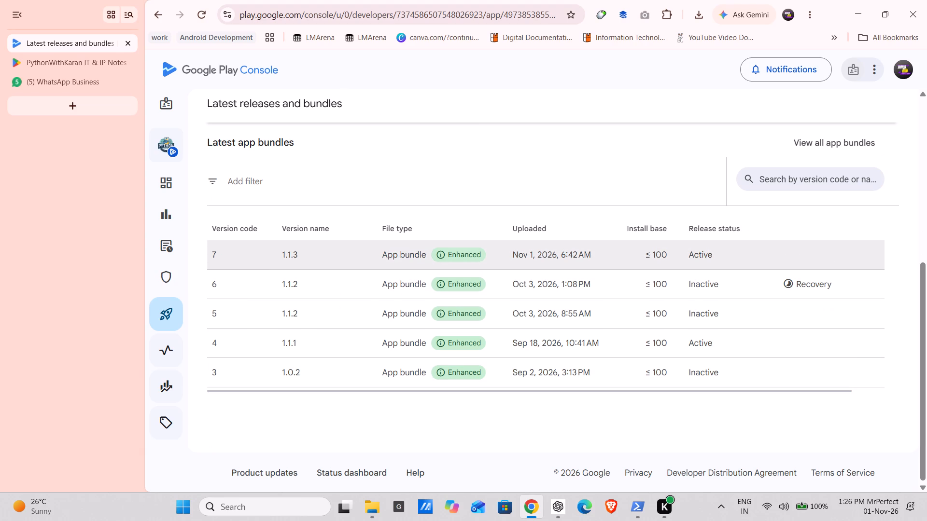
scroll(327, 283, "up", 5)
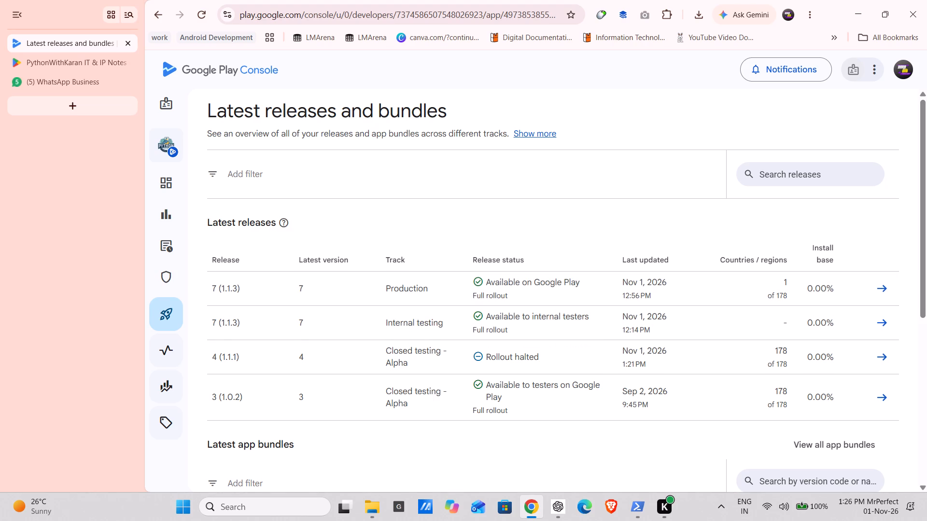
scroll(678, 303, "down", 4)
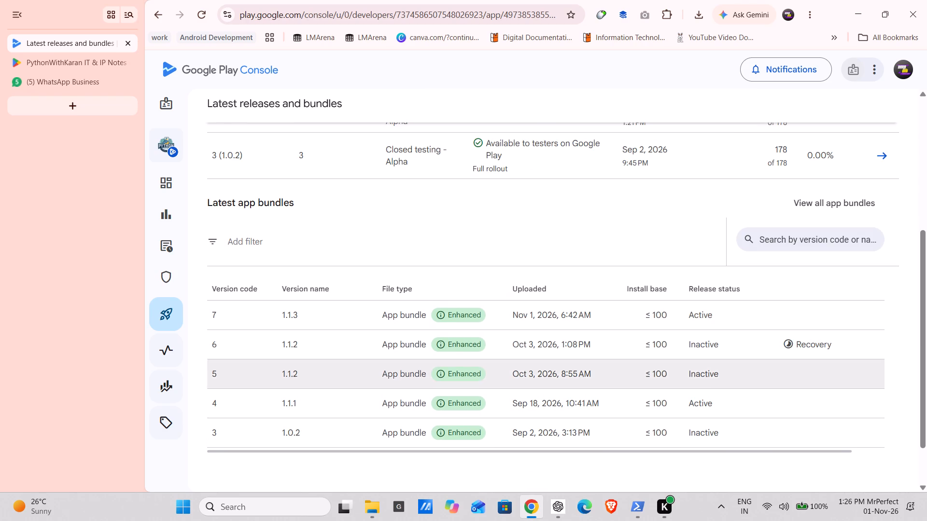
scroll(476, 327, "up", 5)
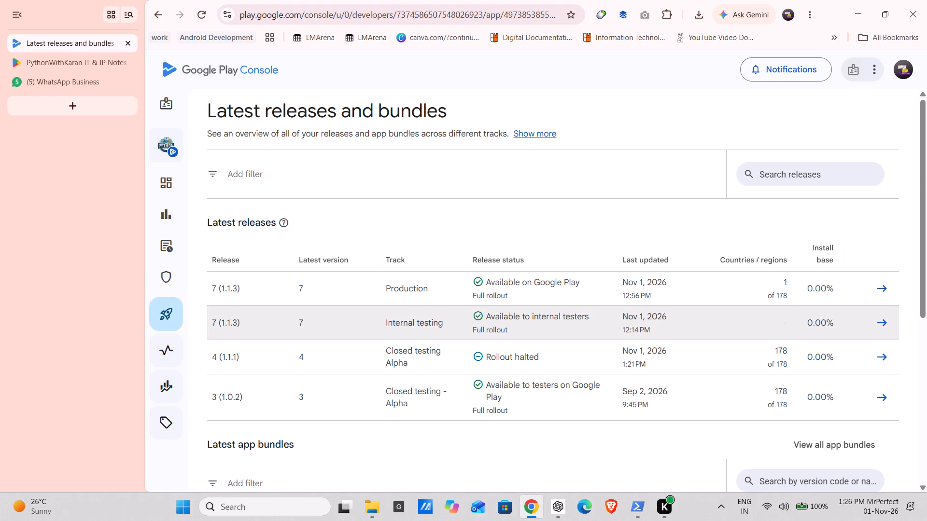
scroll(337, 372, "down", 2)
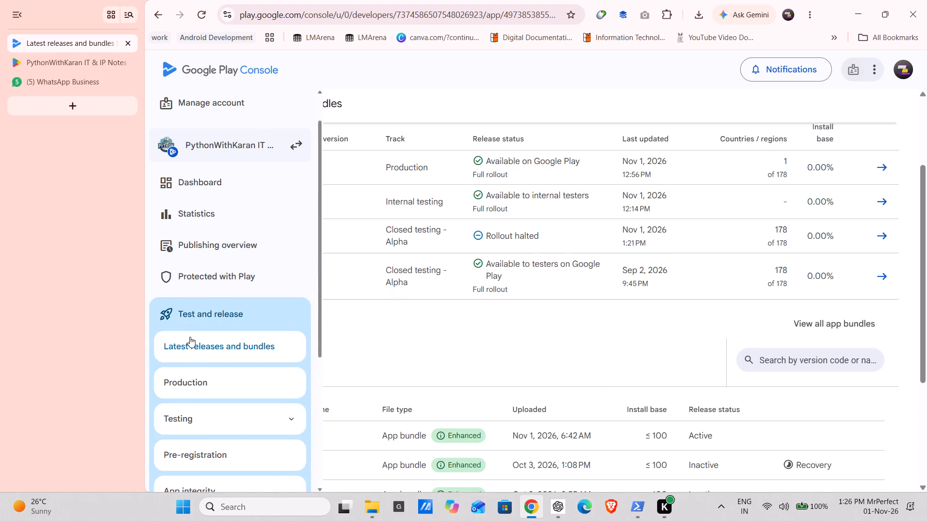
Open the app's Production track page.
left_click(200, 384)
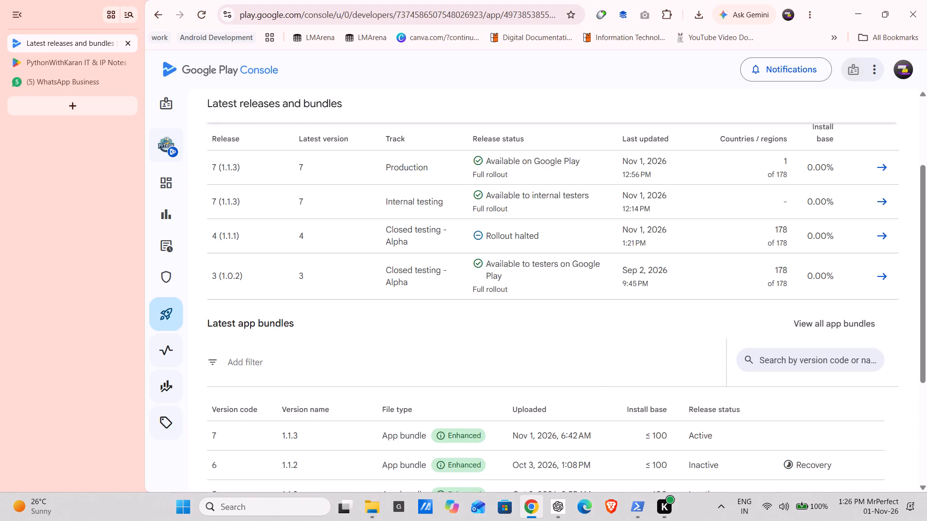